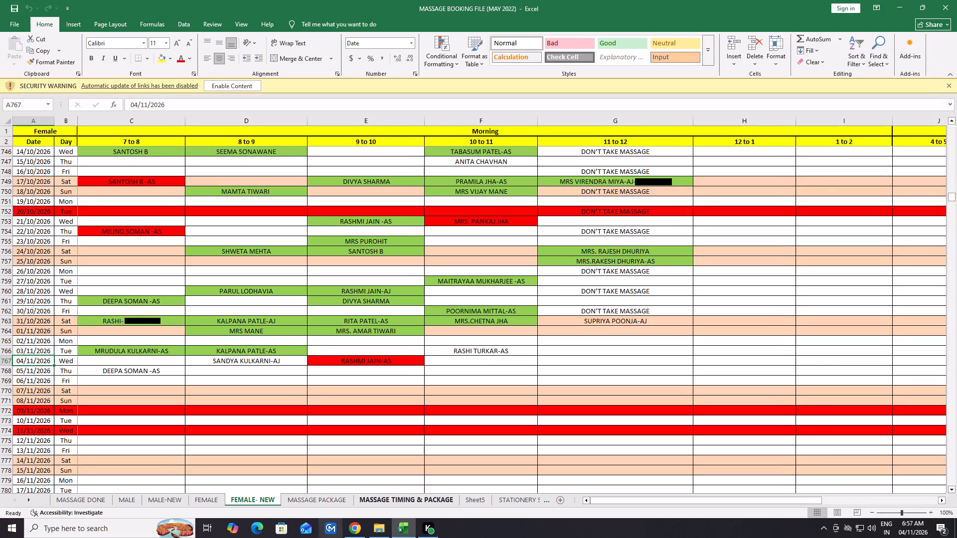
Show the MASSAGE PACKAGE sheet of the massage booking workbook.
click(332, 504)
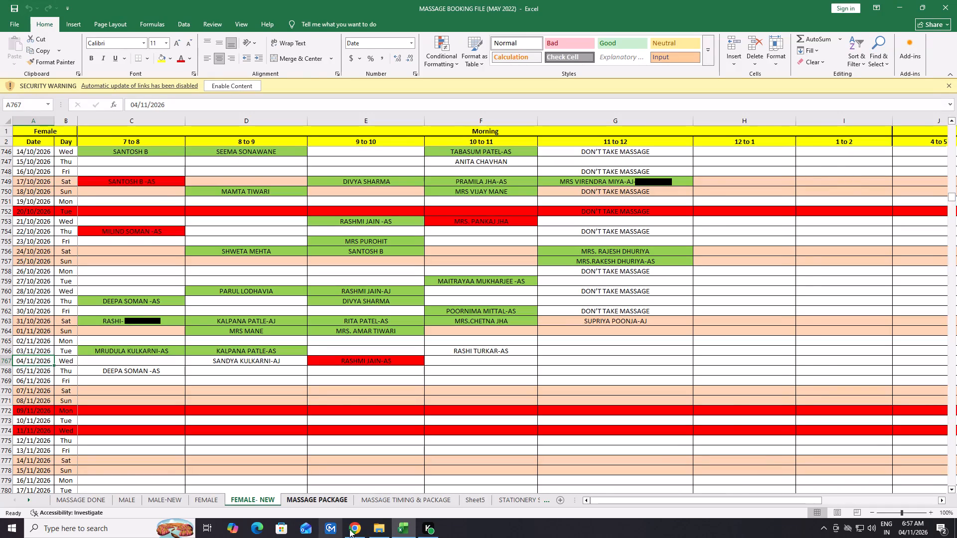
Switch to File Explorer and open the PERSONAL COLLECTION NOV'2026 workbook from the 11. NOVEMBER 2026 folder.
click(376, 531)
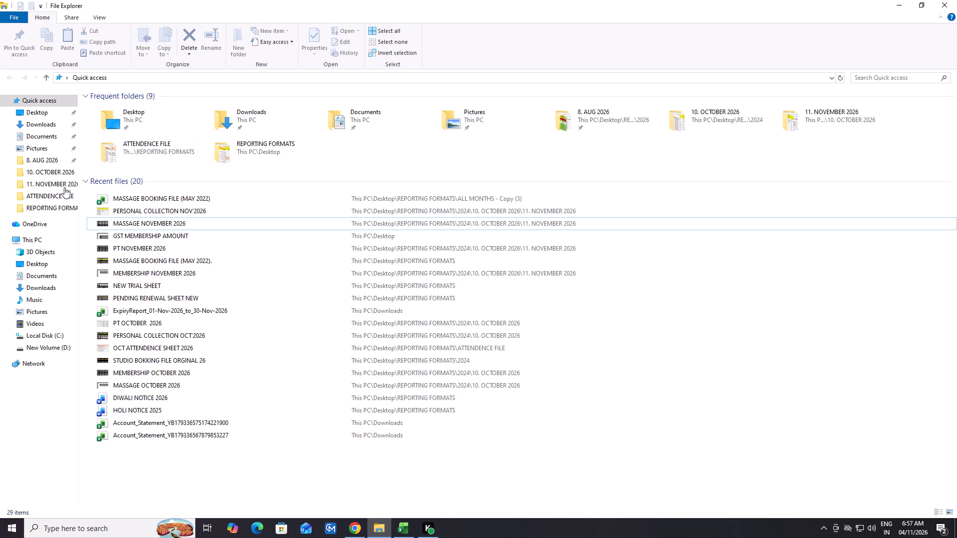
click(54, 185)
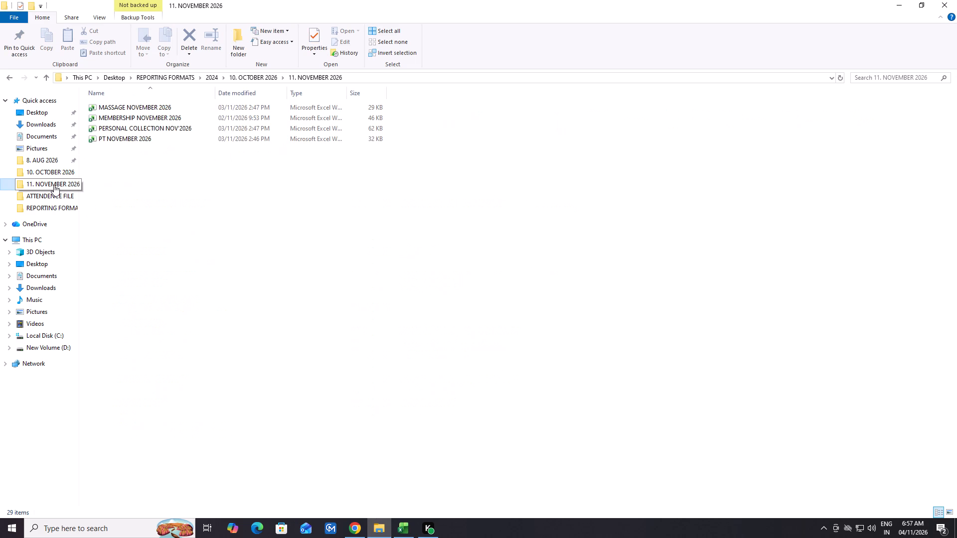
double_click(138, 130)
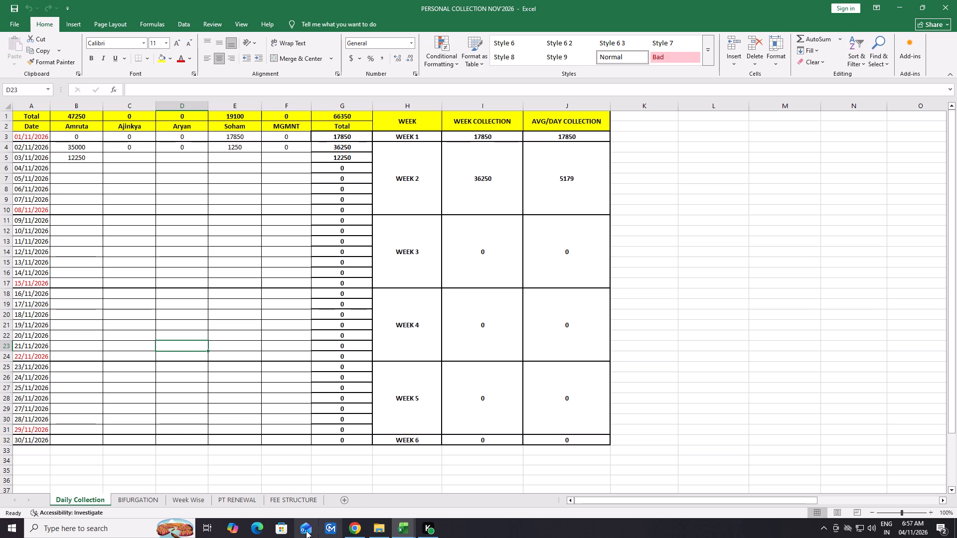
Return to the massage booking workbook and examine the member package rows on the MASSAGE PACKAGE sheet.
click(393, 531)
click(363, 474)
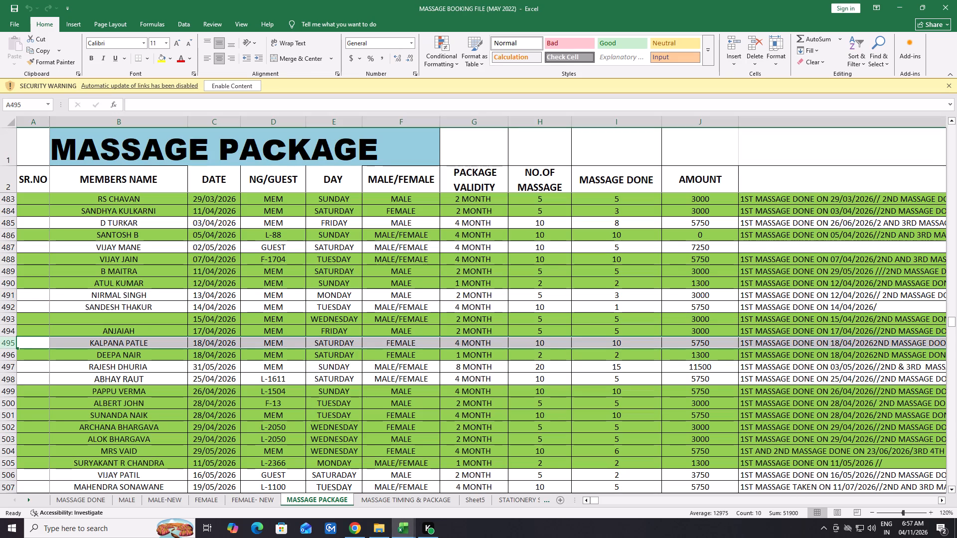
click(389, 310)
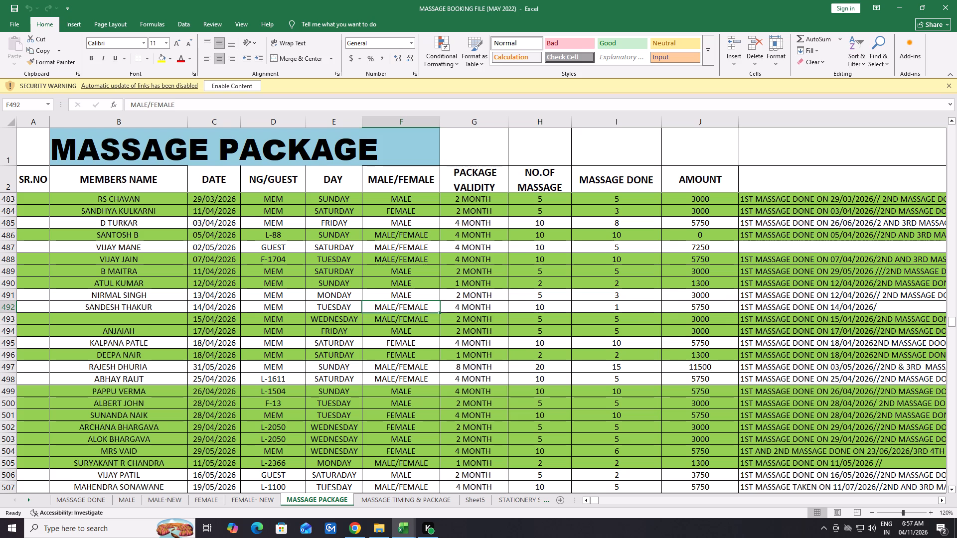
click(623, 351)
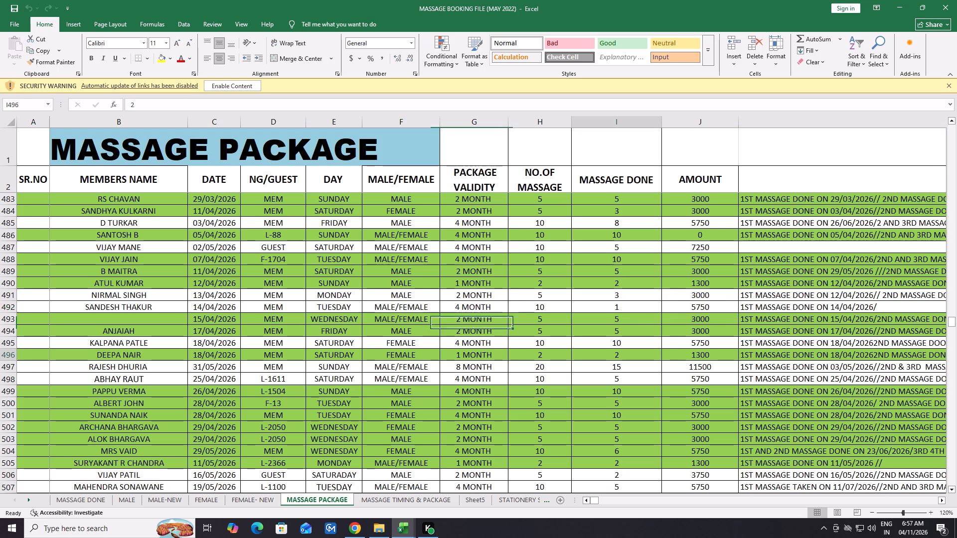
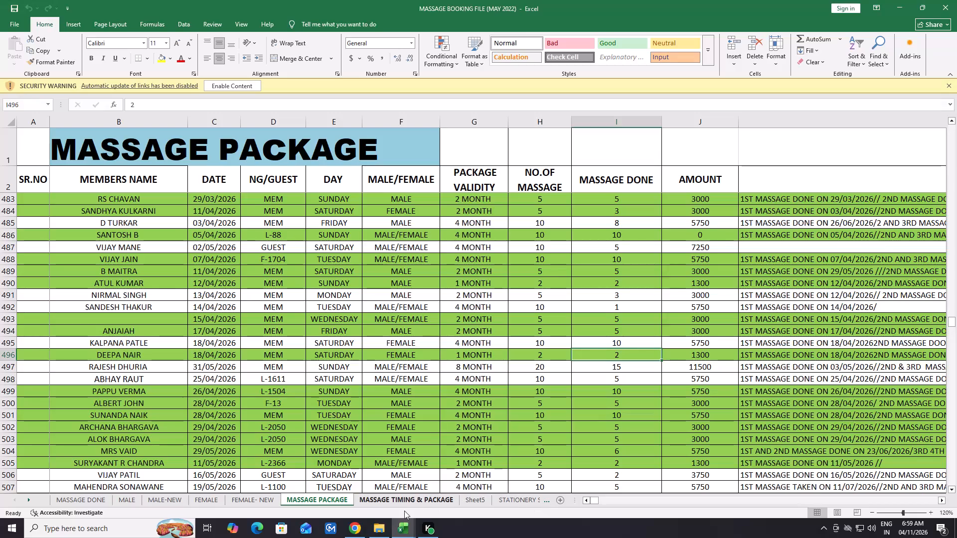
Switch to the YouTube window in Chrome and start the suggested MAX OAZO Workout Music 2026 live stream.
click(350, 499)
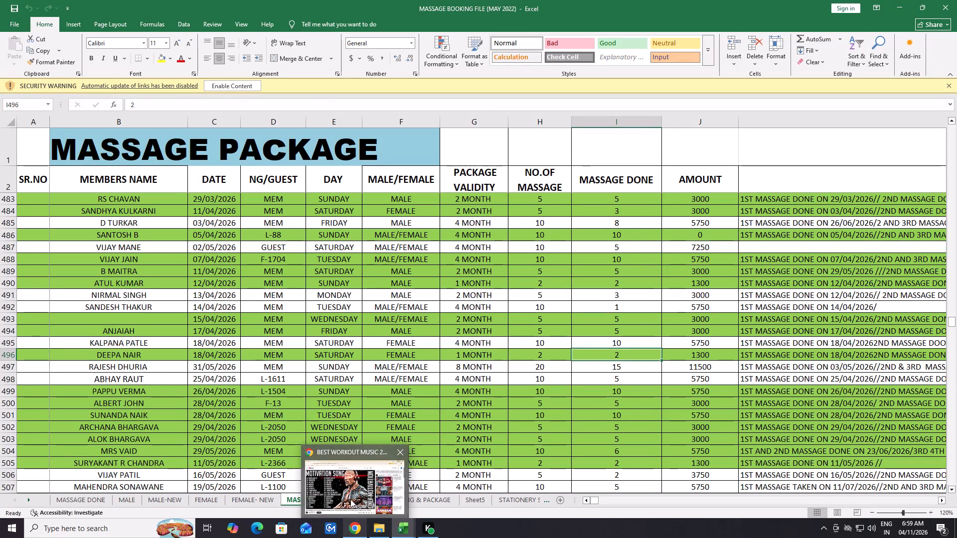
click(803, 216)
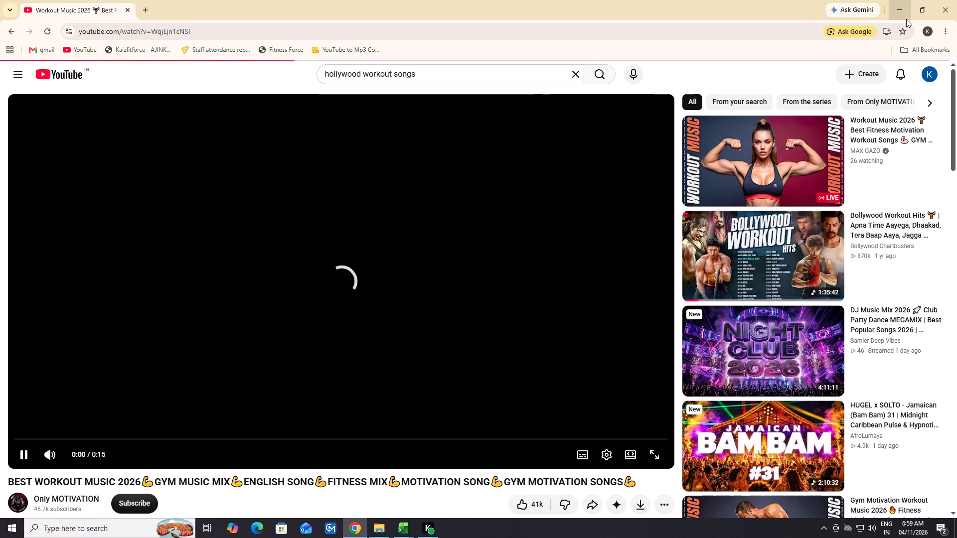
Mute the YouTube player while the ads before the workout music stream play.
click(45, 459)
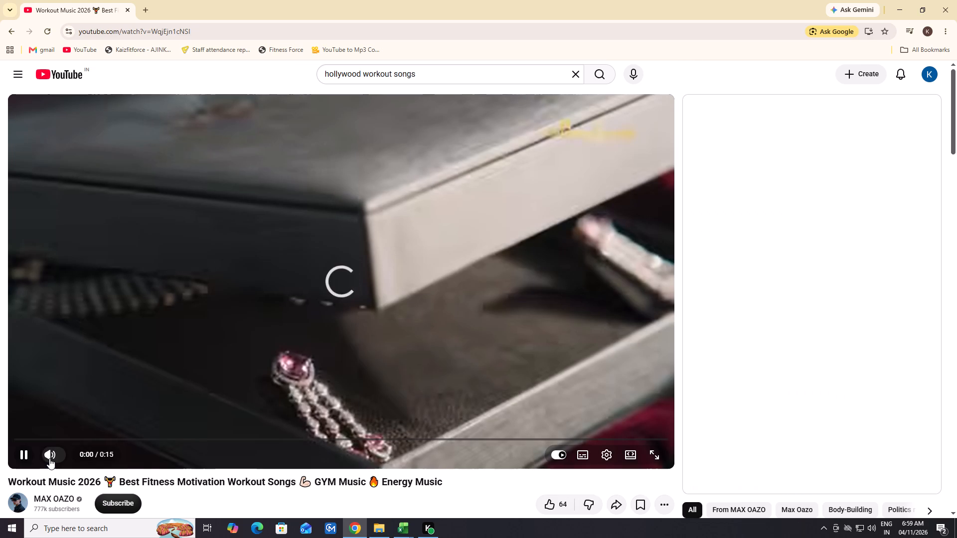
click(49, 458)
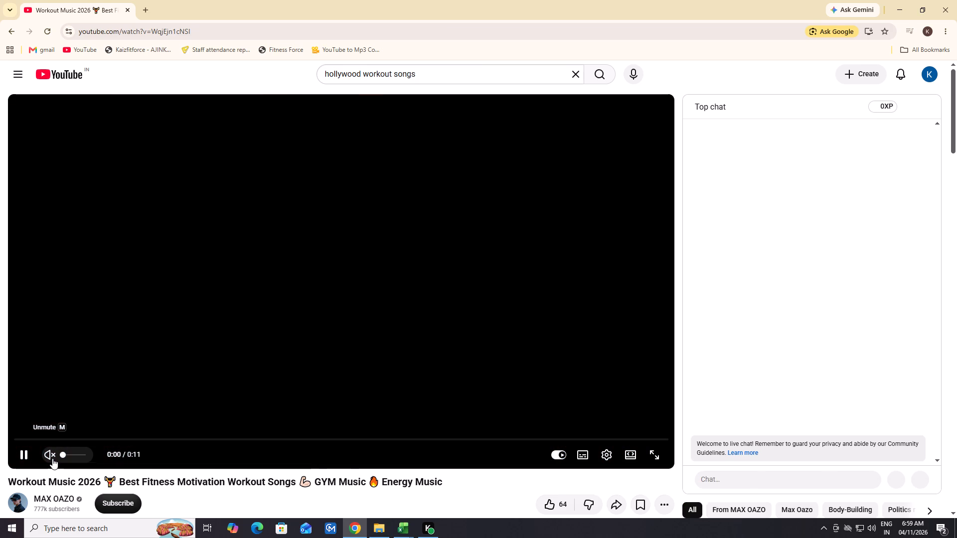
drag(52, 458, 75, 467)
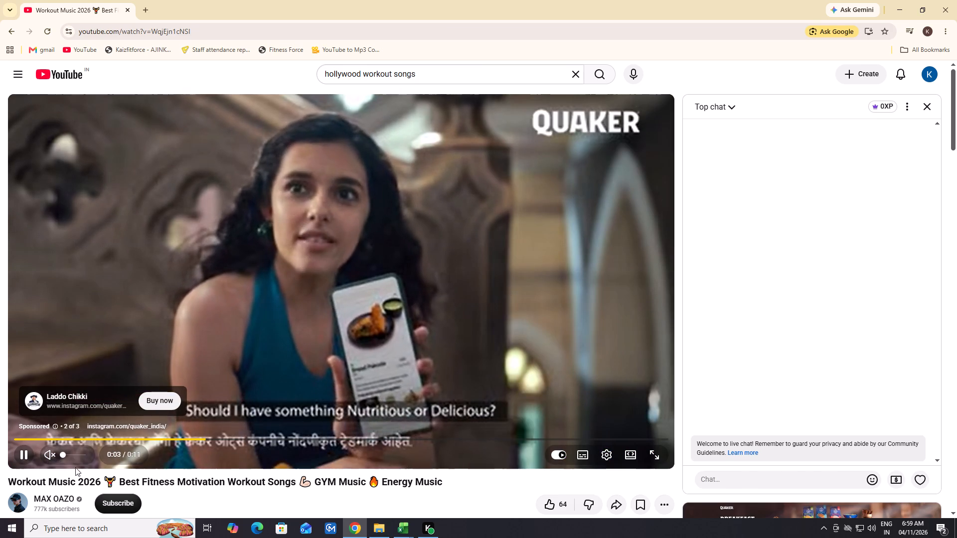
drag(75, 467, 67, 464)
drag(66, 464, 47, 456)
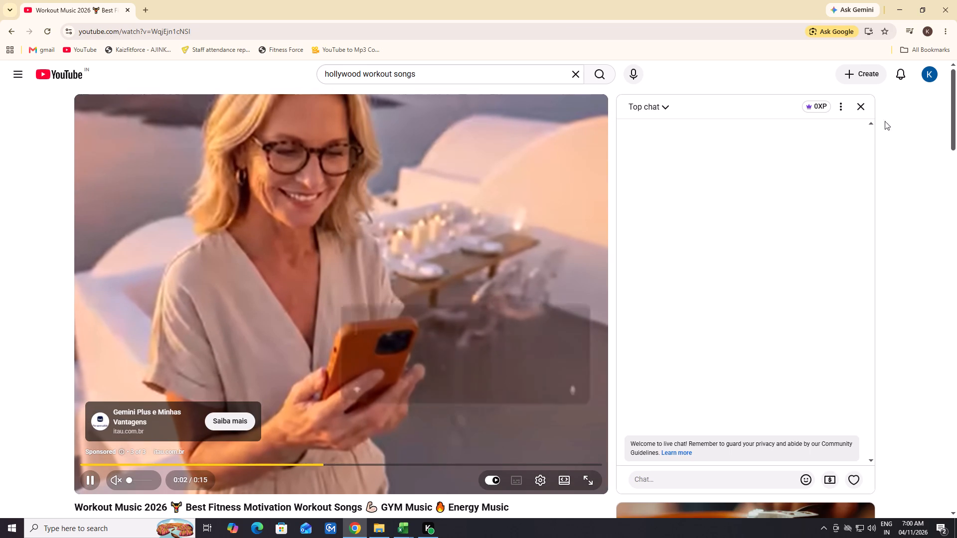
Close the live chat beside the workout music stream.
click(865, 107)
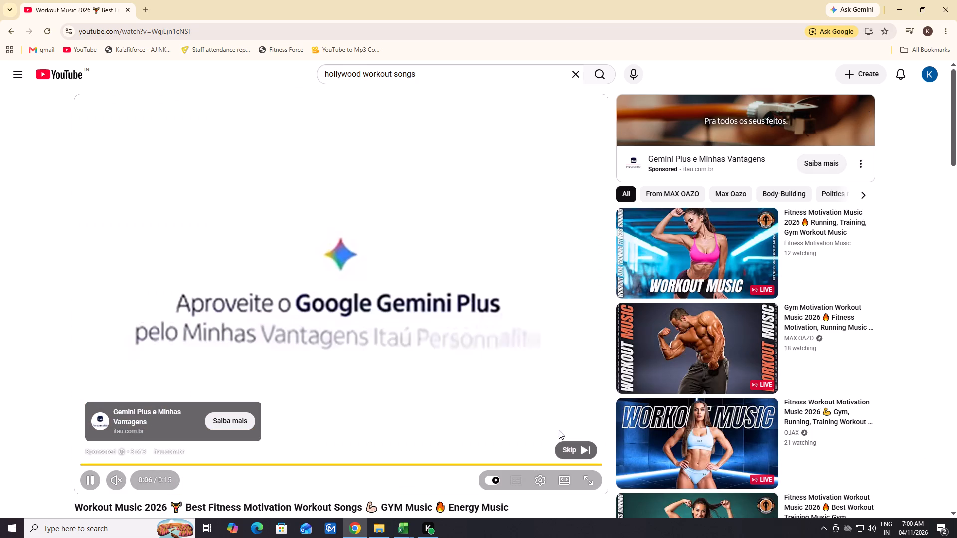
Skip the ad before the workout music stream and turn the player's sound back on.
click(576, 448)
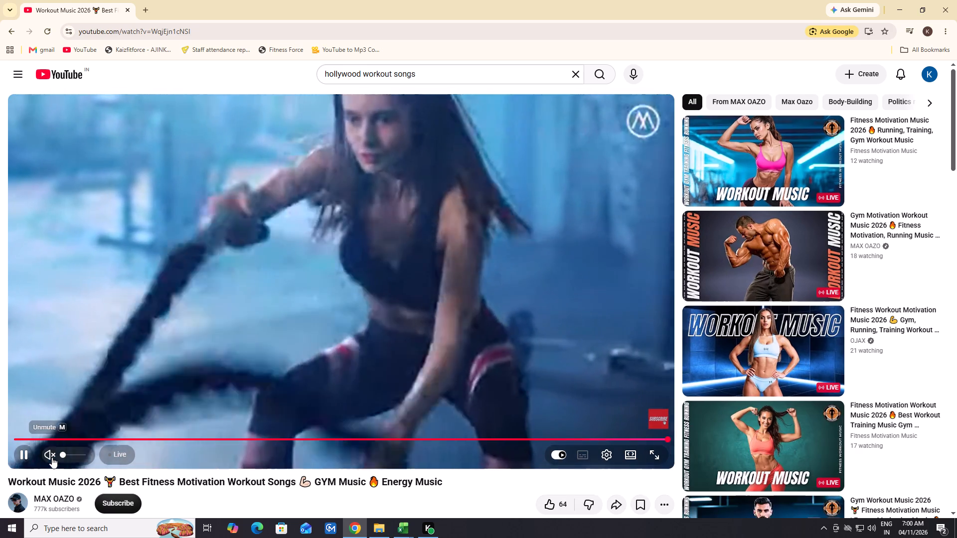
click(45, 455)
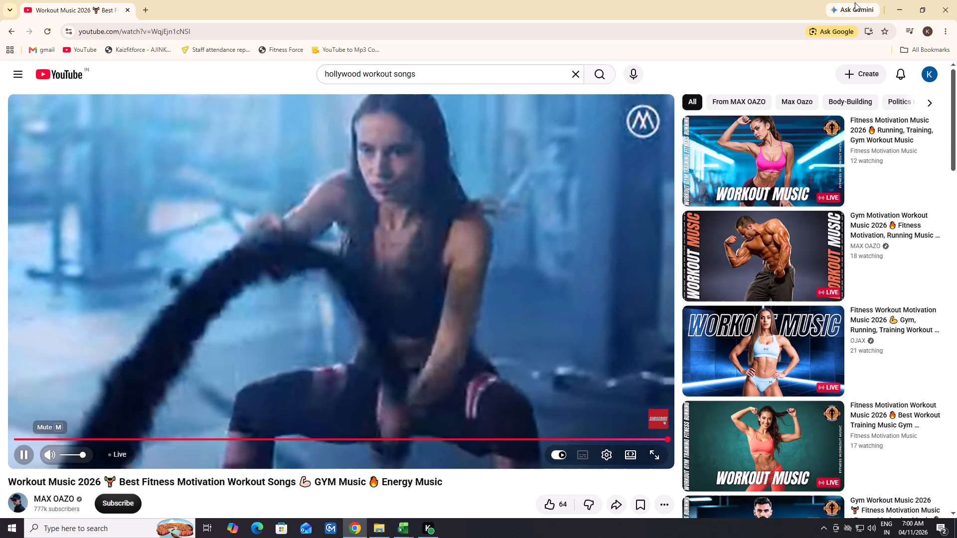
Minimise the browser window to return to the MASSAGE PACKAGE sheet of the massage booking workbook in Excel.
double_click(893, 5)
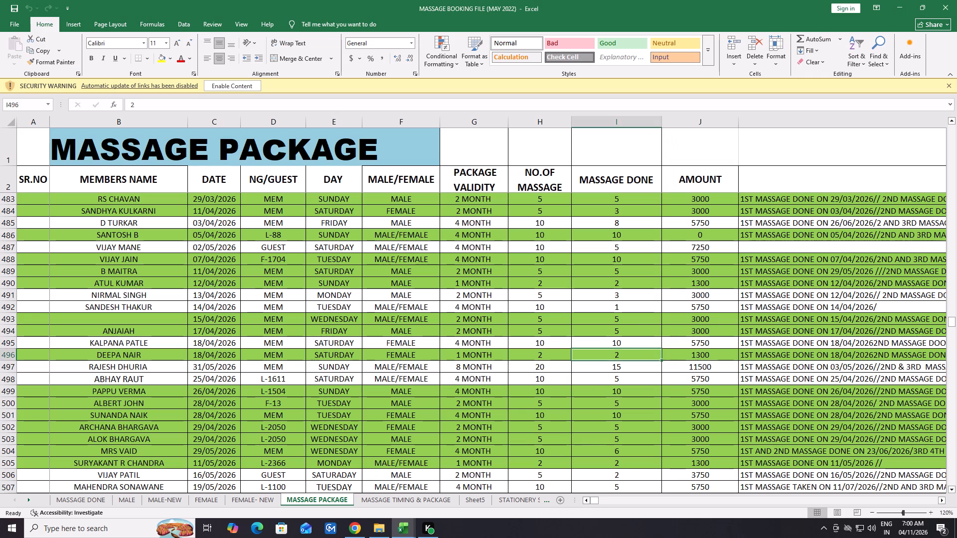
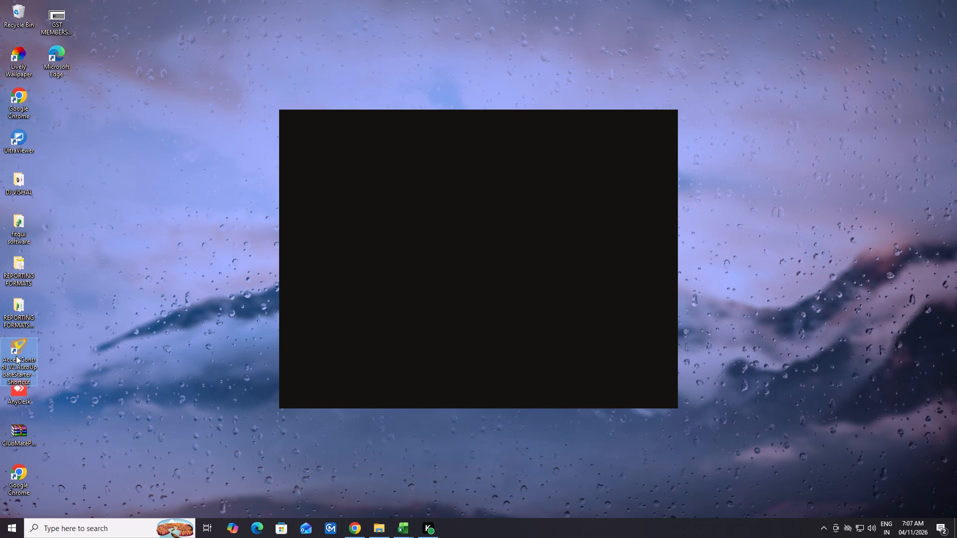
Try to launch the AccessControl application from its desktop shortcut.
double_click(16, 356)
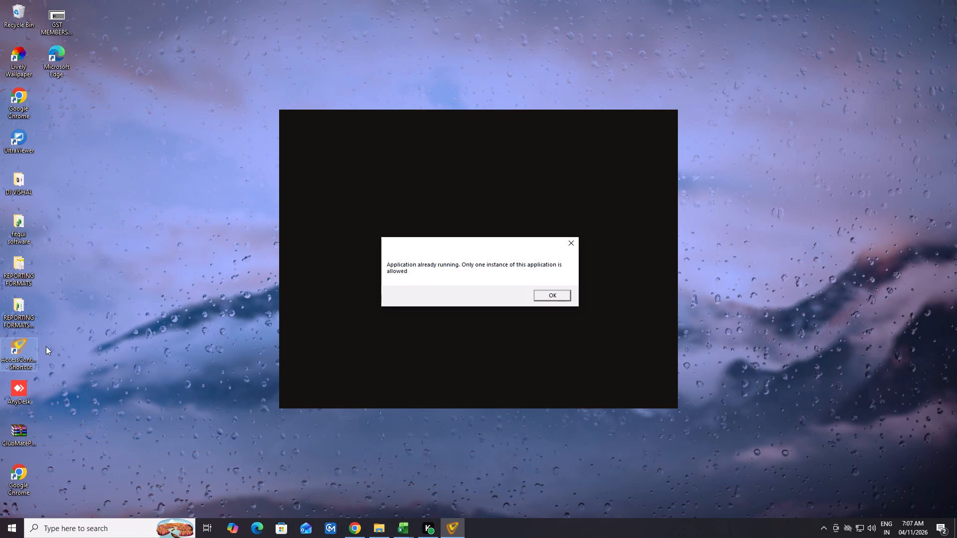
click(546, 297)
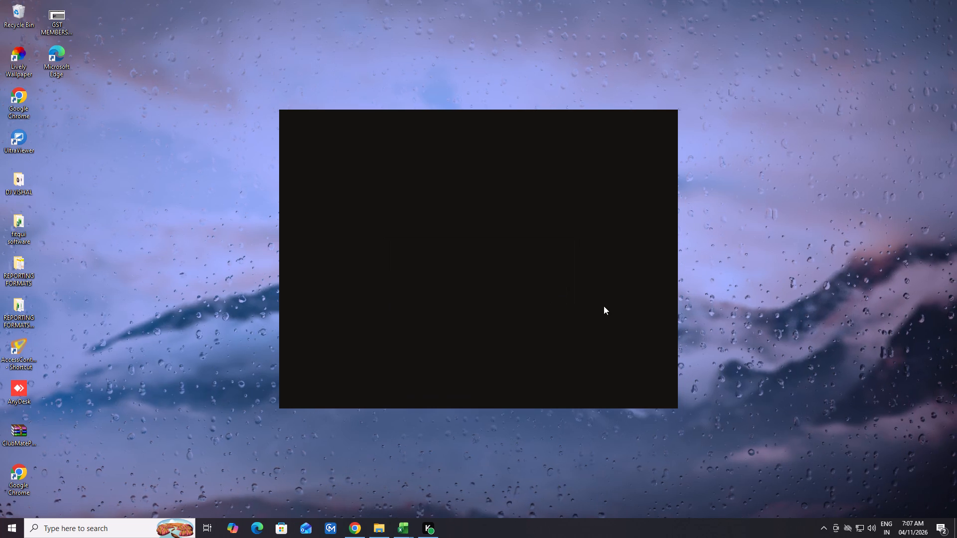
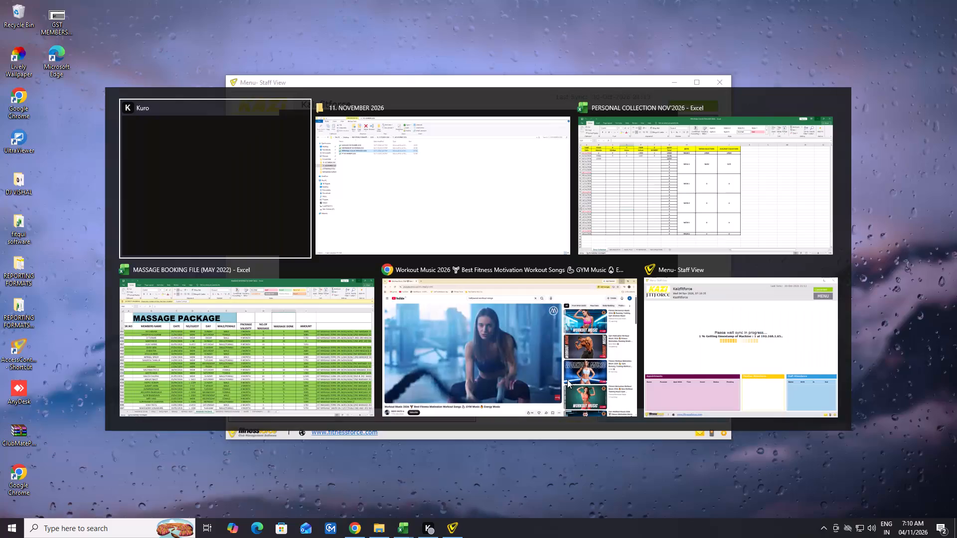
Switch to the PERSONAL COLLECTION NOV'2026 workbook in Excel.
key(alt+Tab)
key(alt+Tab)
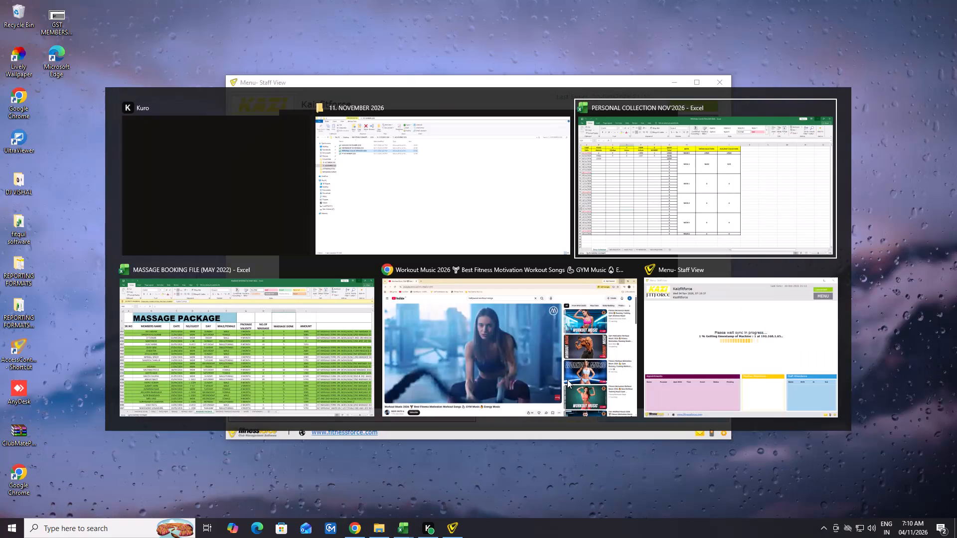
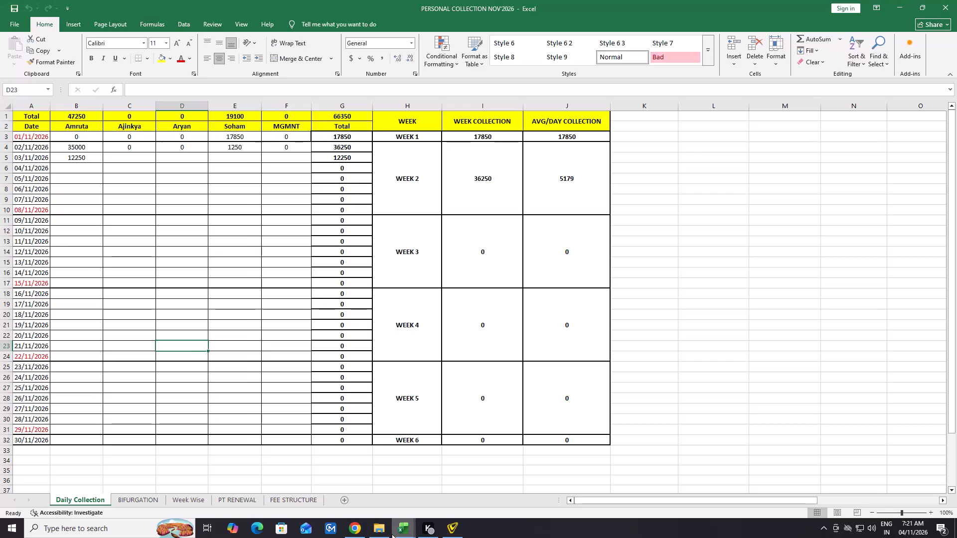
Switch to the MASSAGE BOOKING FILE (MAY 2022) workbook and open its MALE-NEW sheet.
click(410, 536)
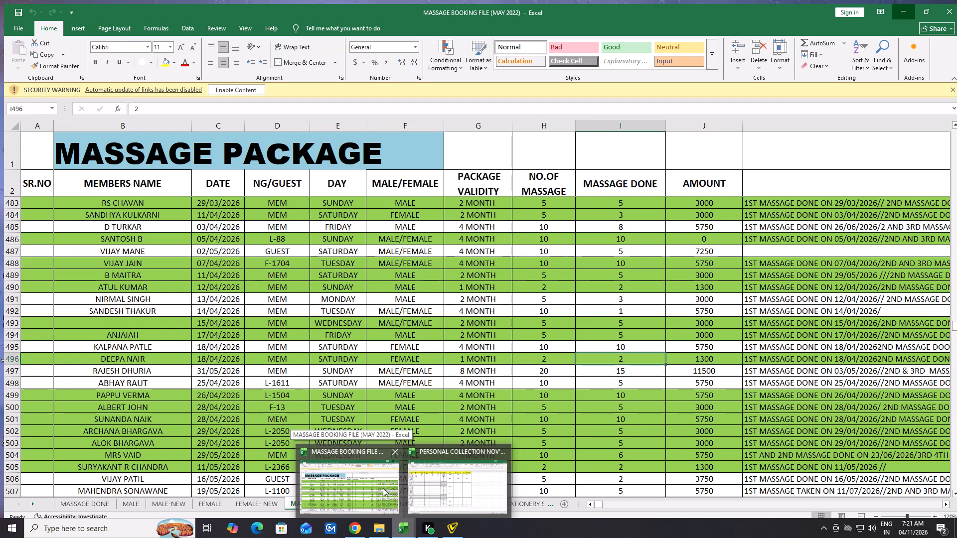
click(380, 487)
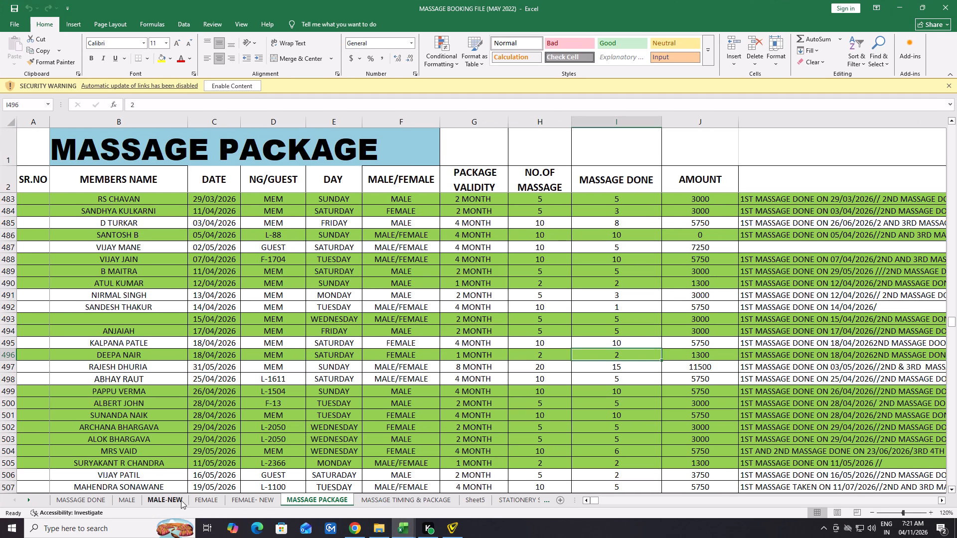
click(170, 500)
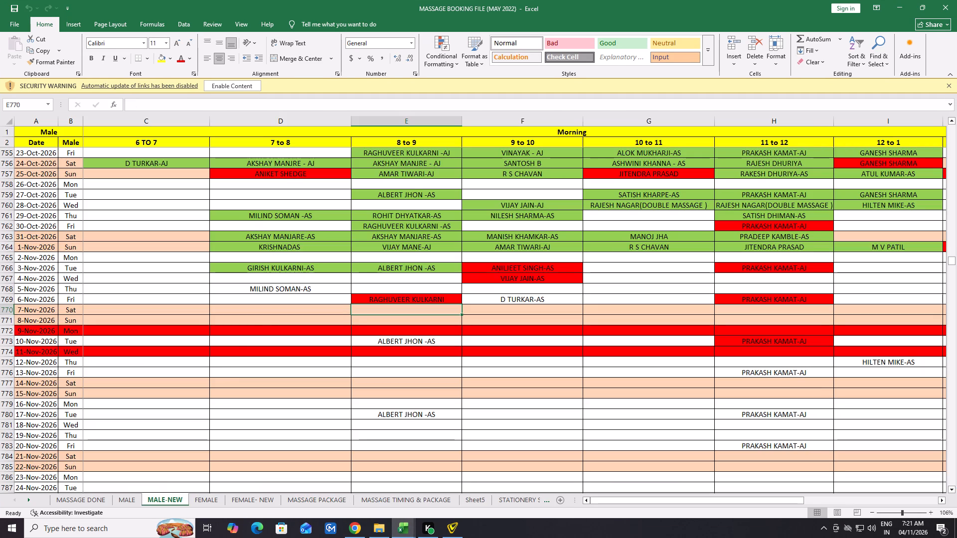
Examine the morning and evening massage slots for 4 and 5 November 2026 on the MALE-NEW sheet.
click(4, 278)
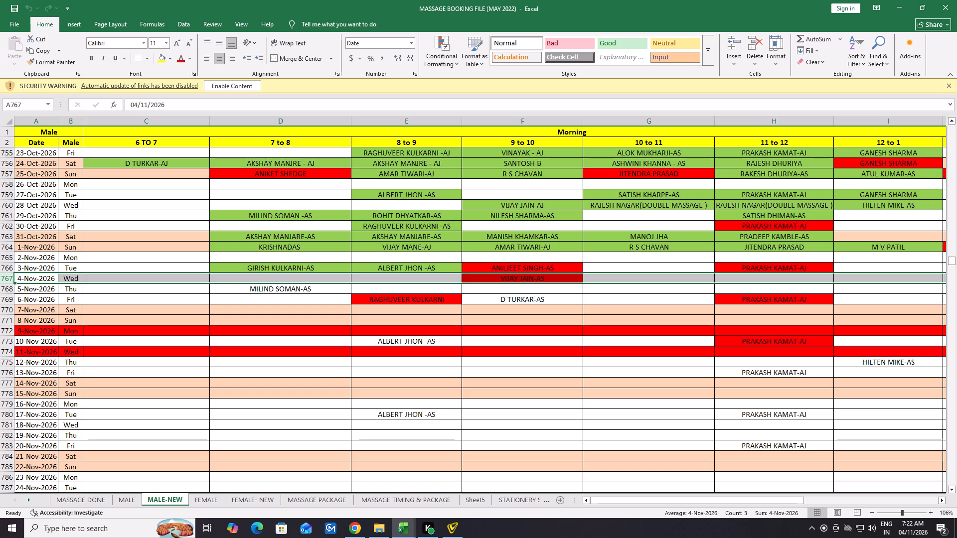
key(Right)
key(Right)
key(Right)
key(Right)
key(Down)
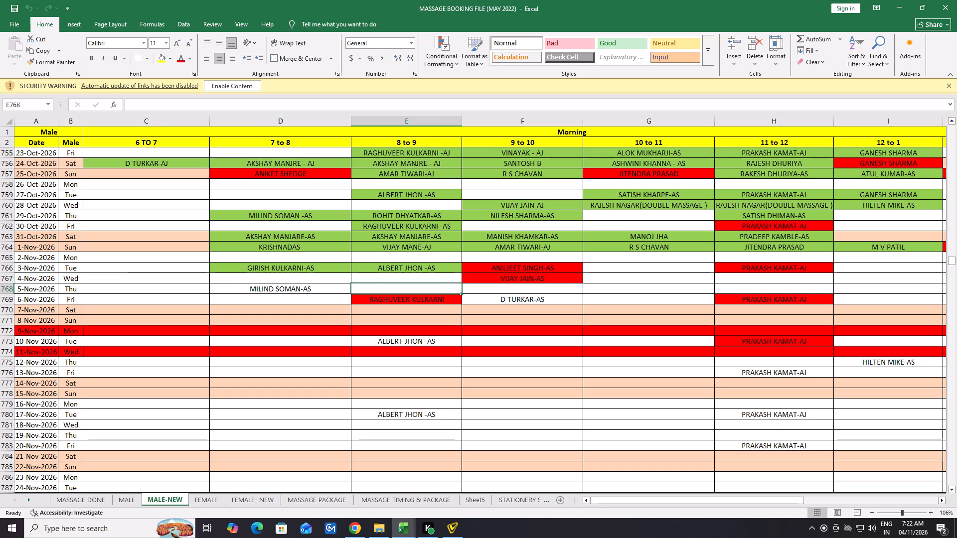
key(Right)
key(Right)
key(Right)
key(Right)
key(Right)
key(Right)
key(Right)
key(Right)
key(Right)
key(Right)
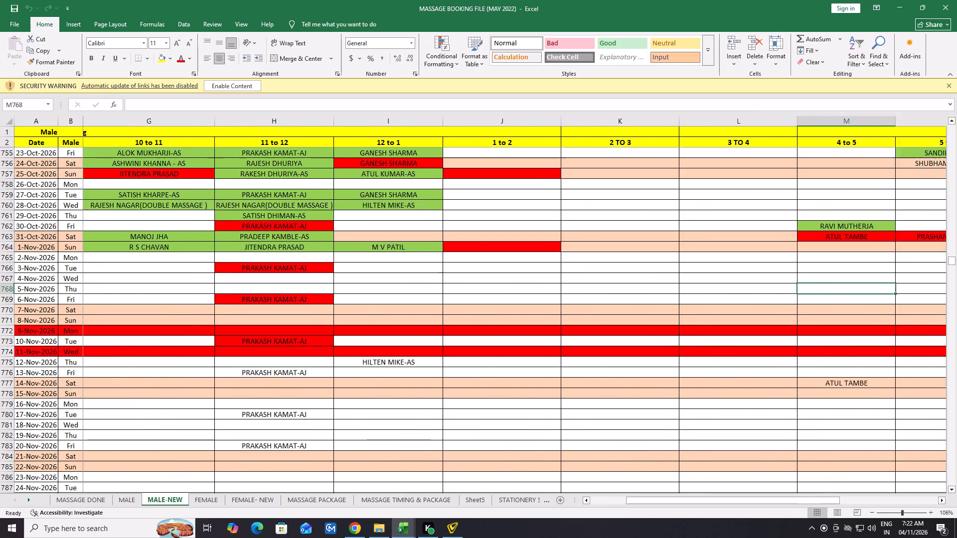
key(Right)
key(Right)
key(Right)
key(Left)
key(Left)
key(Left)
key(Left)
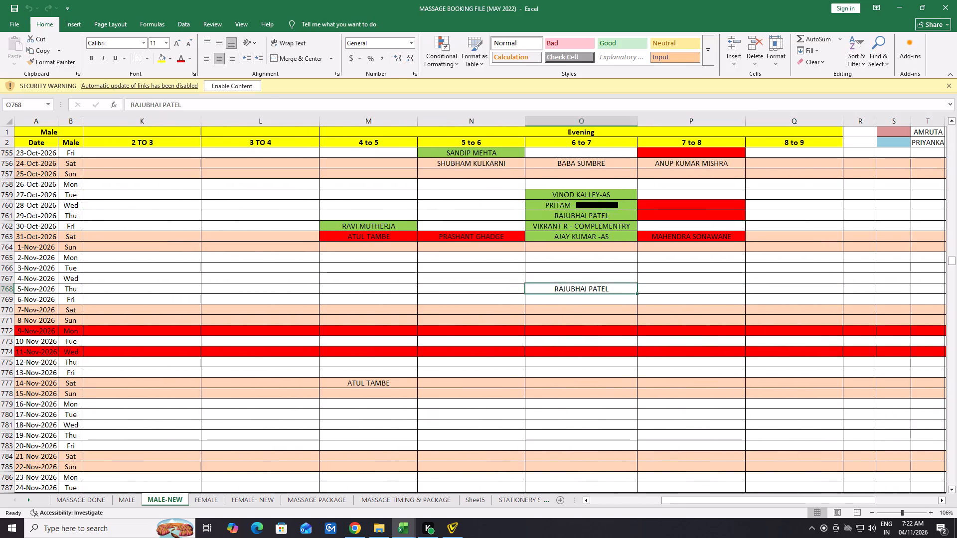
key(Left)
key(Right)
key(Right)
key(Left)
key(Left)
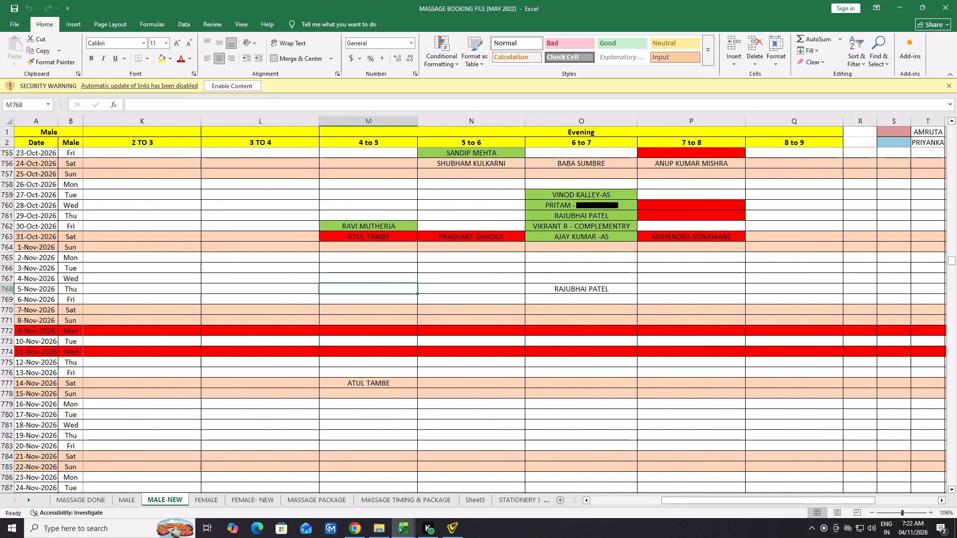
key(Right)
key(Right)
key(Left)
key(Right)
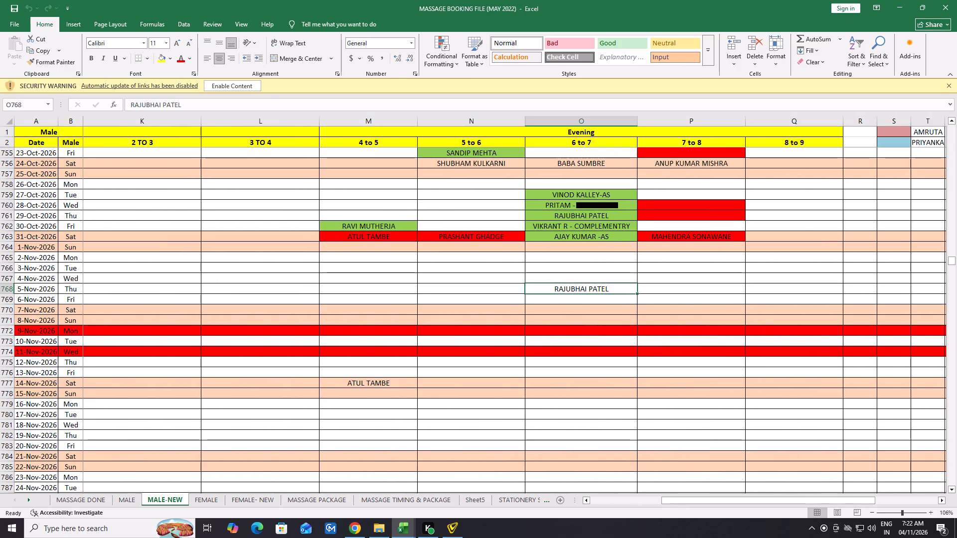
key(Up)
key(Left)
key(Left)
key(Left)
key(Left)
key(Left)
key(Left)
key(Left)
key(Left)
key(Left)
key(Left)
key(Left)
key(Left)
key(Left)
key(Left)
Book the 4 November evening 6 to 7 slot by entering the member's name in capitals followed by -AJ.
key(Right)
key(Right)
key(Right)
key(Right)
key(Right)
key(Right)
key(Right)
key(Right)
key(Right)
key(Right)
key(Right)
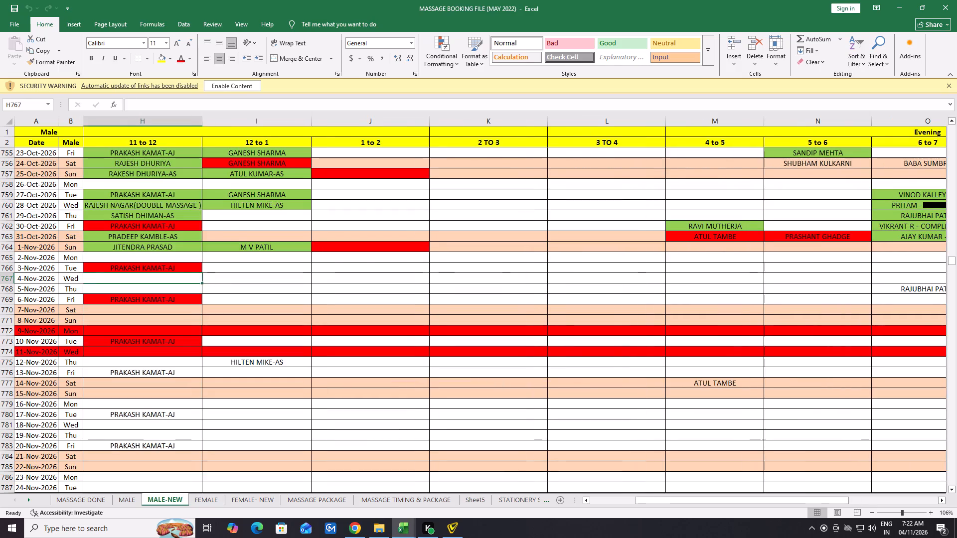
key(Right)
key(Left)
key(Left)
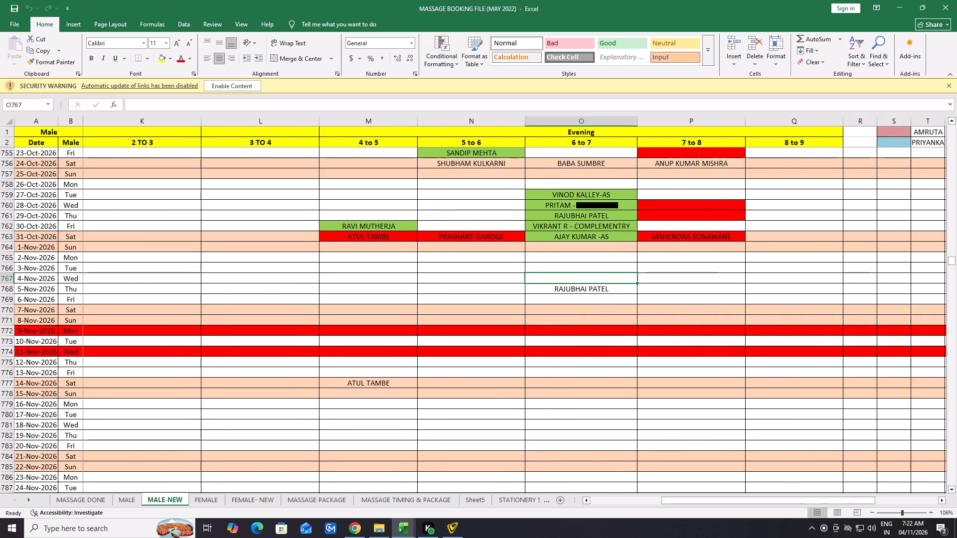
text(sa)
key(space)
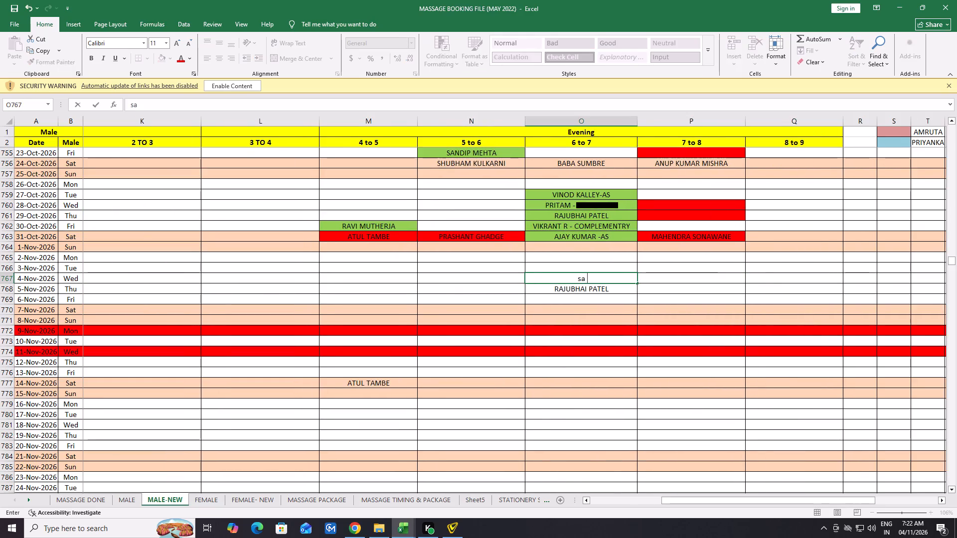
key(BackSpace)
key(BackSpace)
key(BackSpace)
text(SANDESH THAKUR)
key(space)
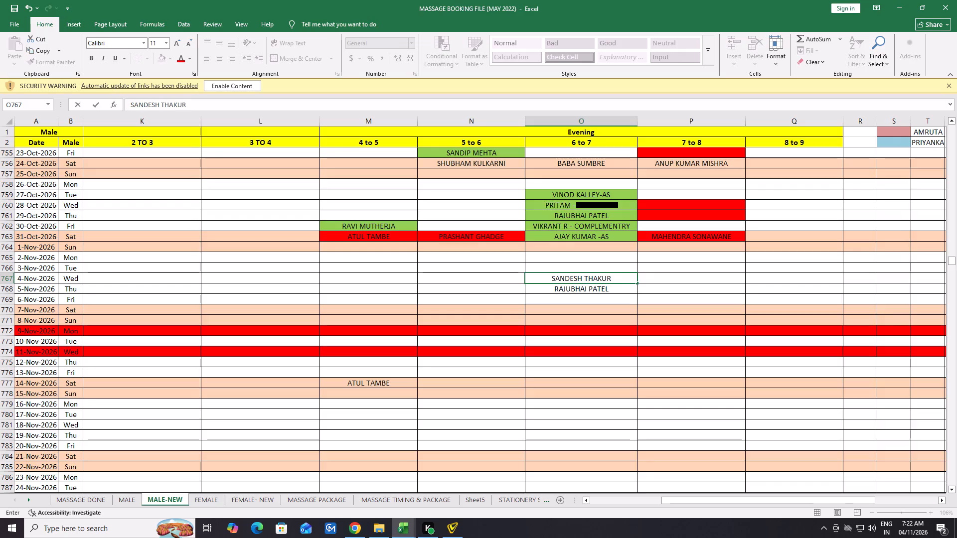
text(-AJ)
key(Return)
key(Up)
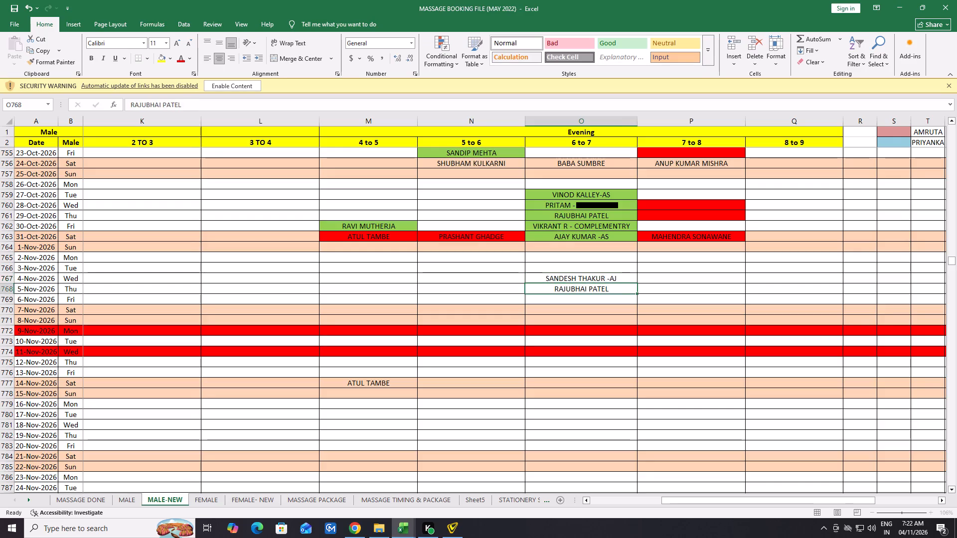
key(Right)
Save the massage booking workbook.
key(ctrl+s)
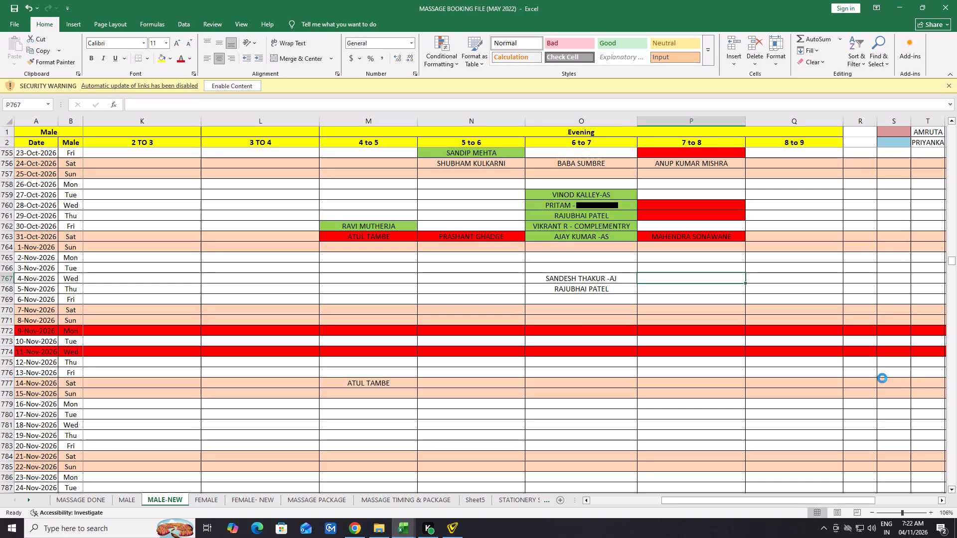
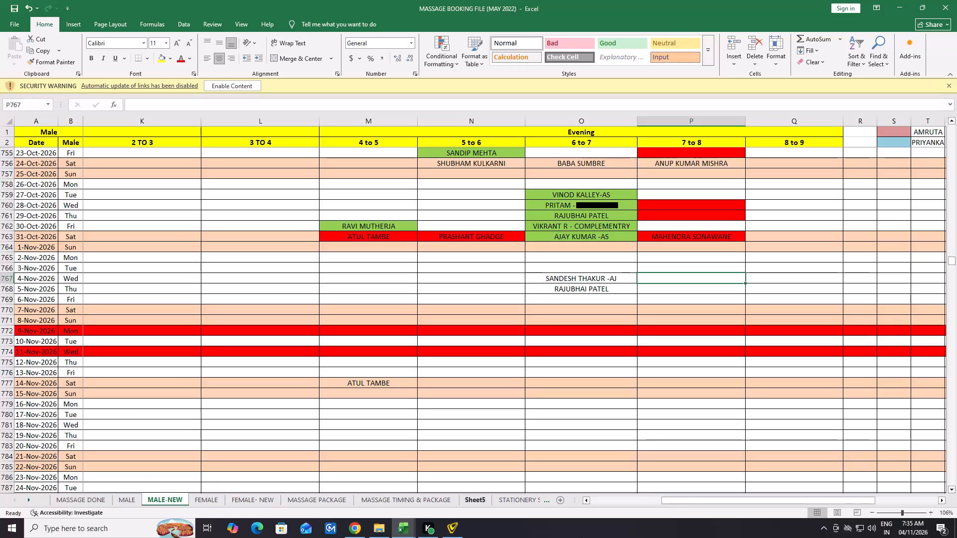
Switch to the PERSONAL COLLECTION NOV'2026 workbook, showing its Daily Collection sheet.
click(403, 532)
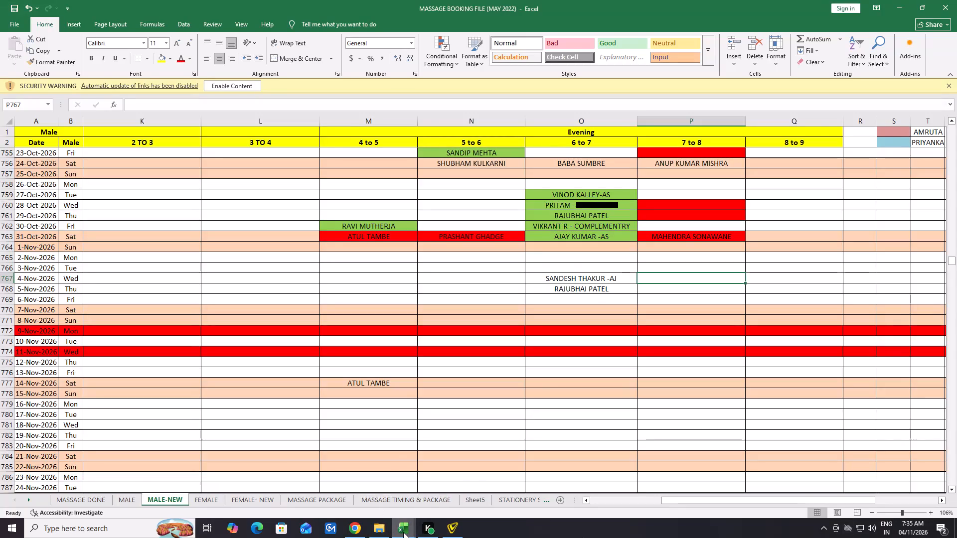
click(433, 481)
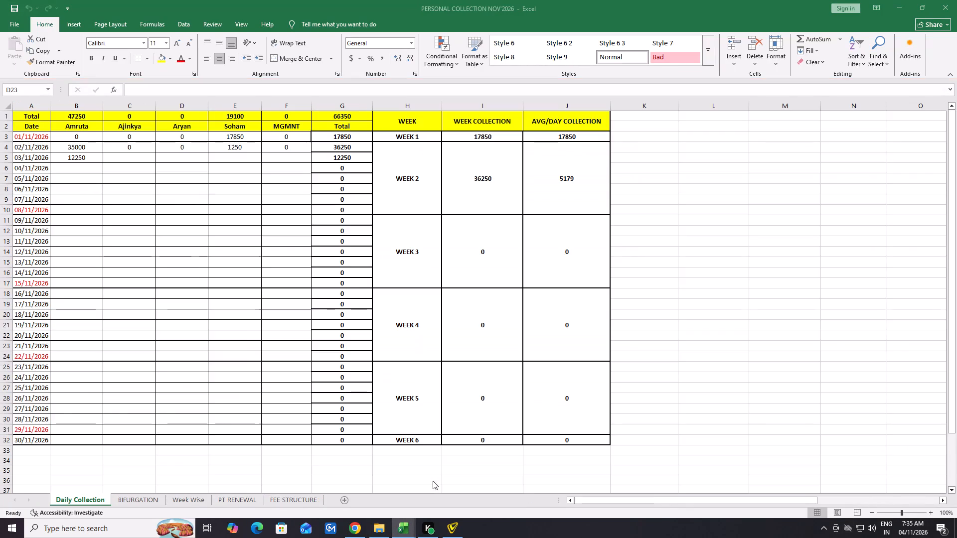
Examine the 2 and 3 November 2026 entries in the Amruta and Soham columns, including the formula behind Amruta's 3 November collection.
click(91, 160)
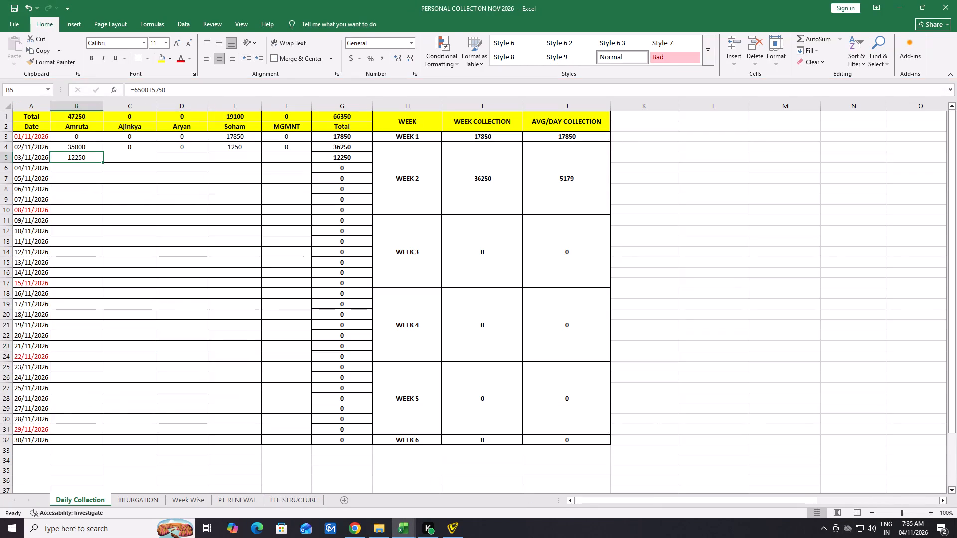
click(241, 146)
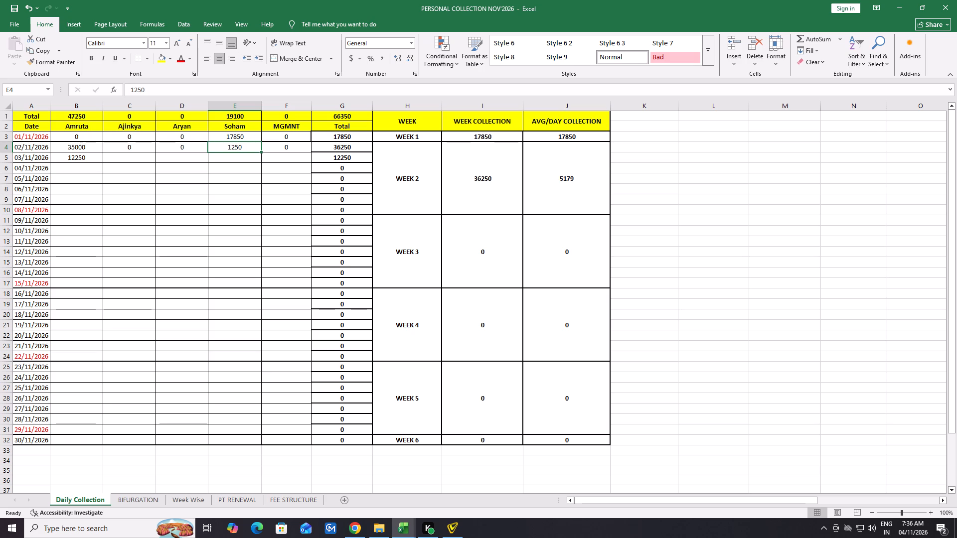
click(145, 158)
click(253, 154)
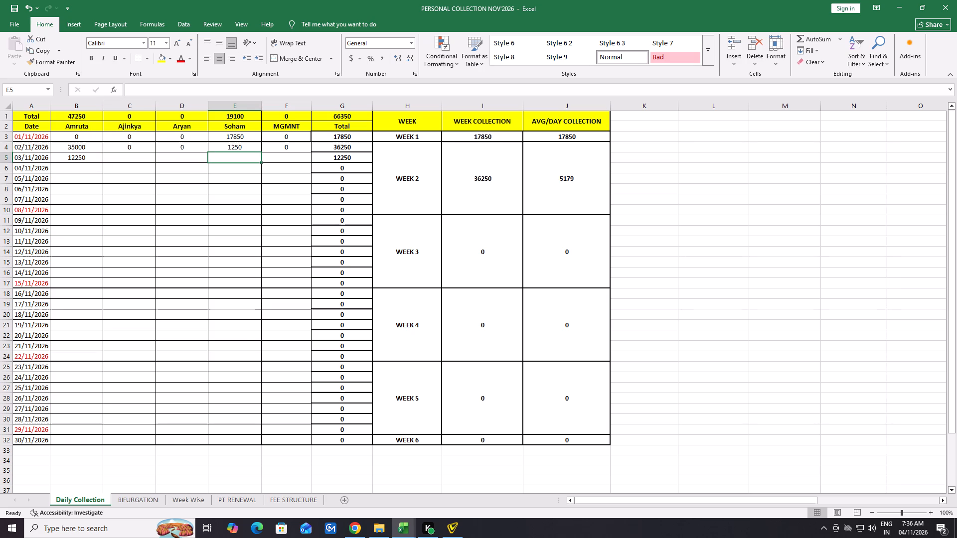
click(706, 212)
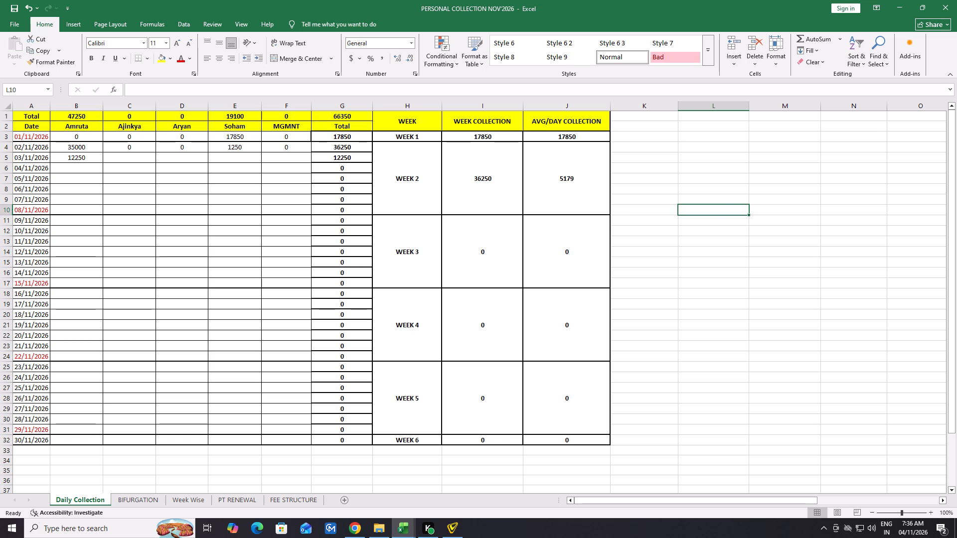
key(Left)
key(Left)
key(Left)
key(Left)
key(Left)
key(Left)
key(Left)
key(Left)
key(Left)
key(Left)
key(Left)
key(Up)
key(Left)
key(Up)
key(Up)
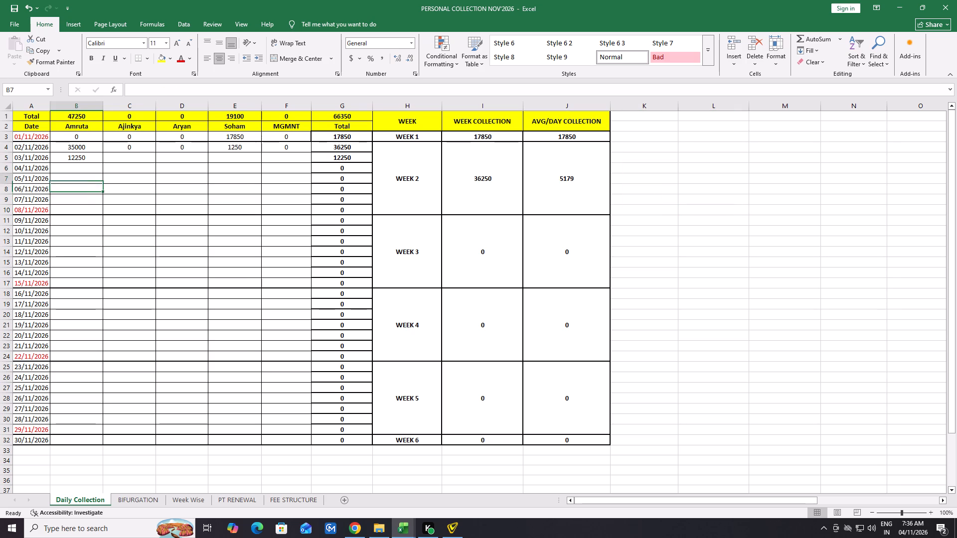
key(Up)
key(Up)
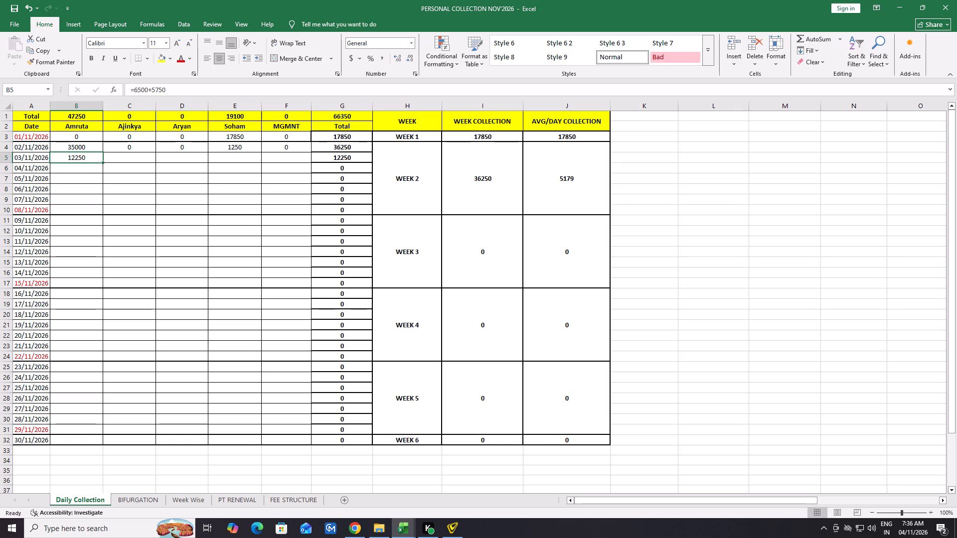
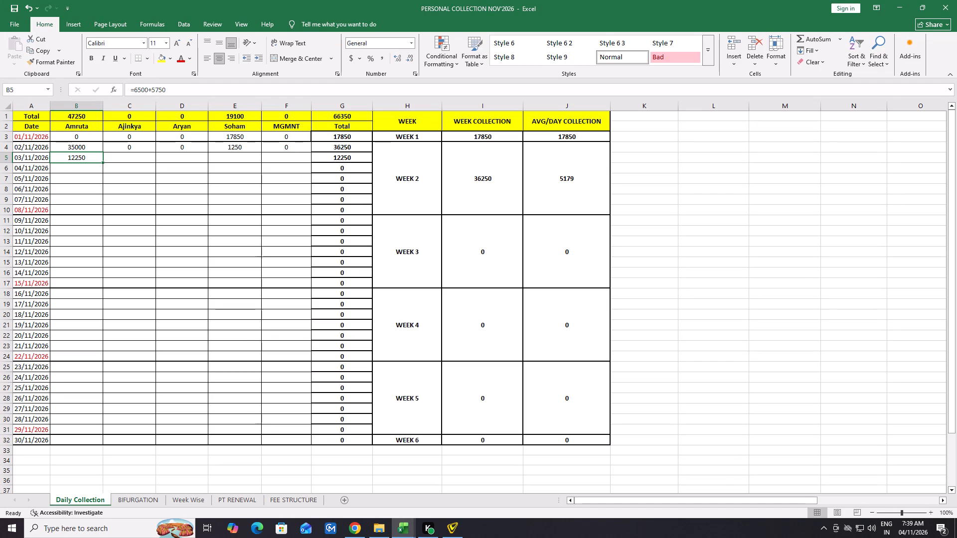
Look at the Kaizfitforce Check In window, and return to the PERSONAL COLLECTION NOV'2026 workbook.
click(459, 531)
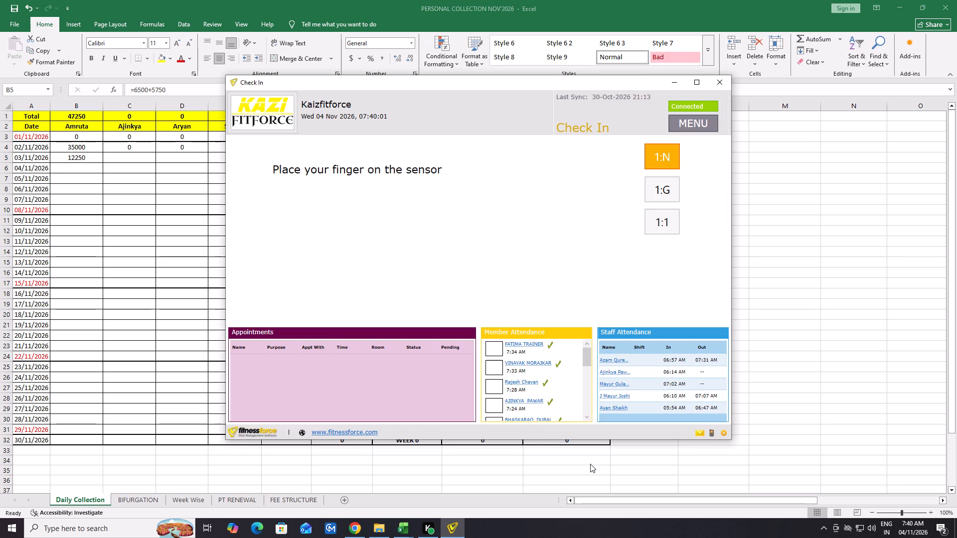
click(673, 86)
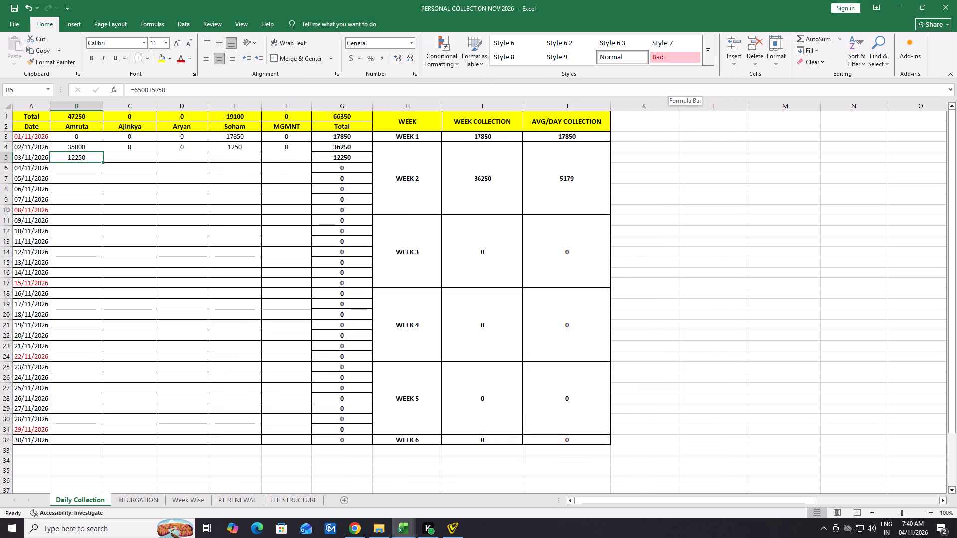
Enter 13000 as Soham's collection for 03/11/2026 on the Daily Collection sheet.
key(Right)
key(Left)
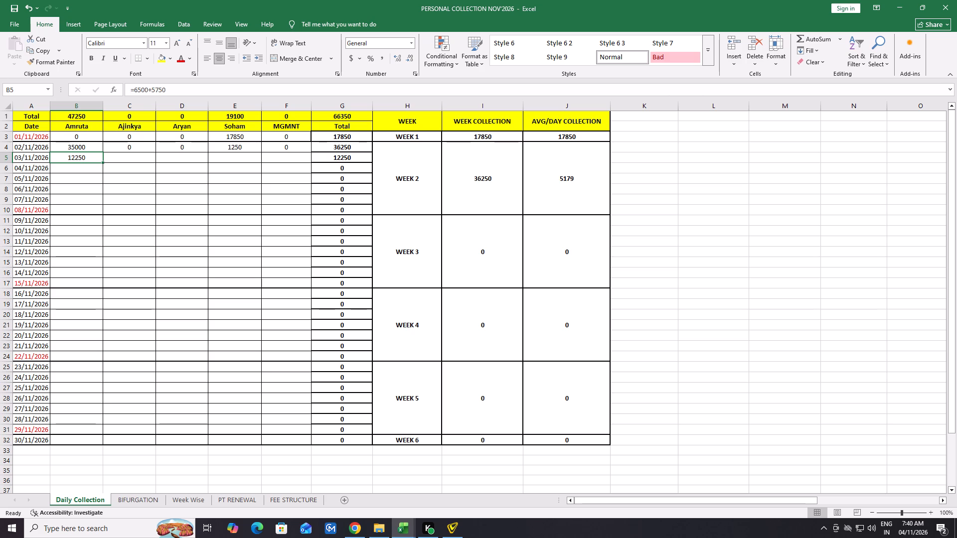
key(Right)
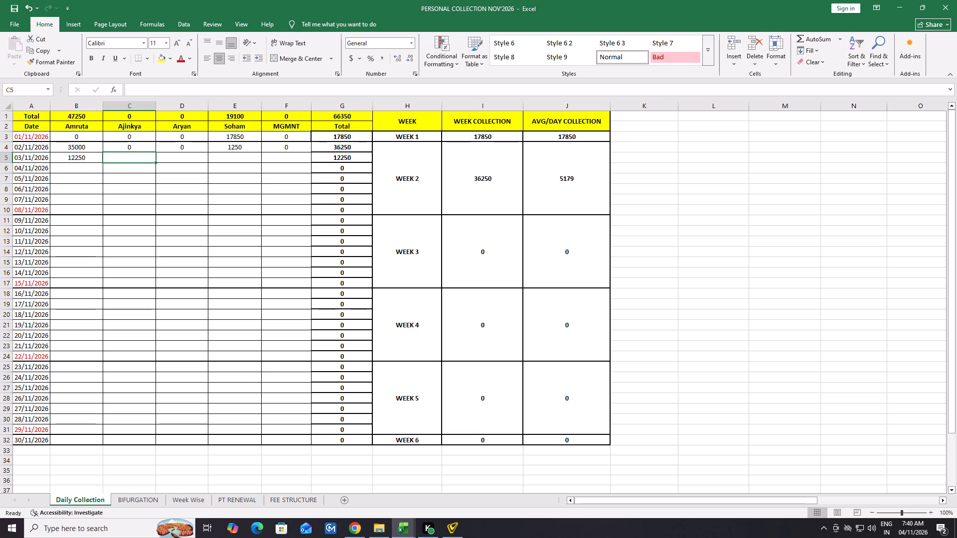
key(Right)
key(Right)
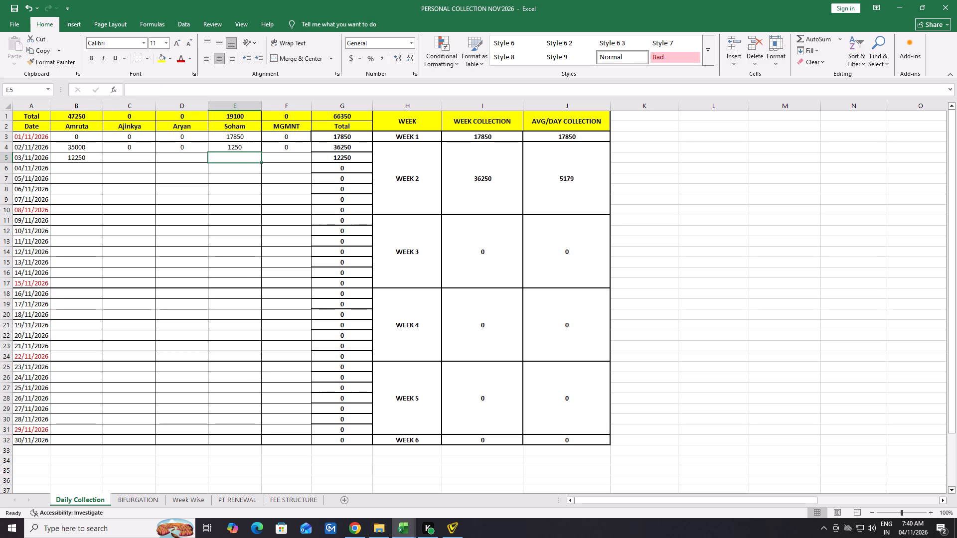
text(1300)
key(0)
key(Return)
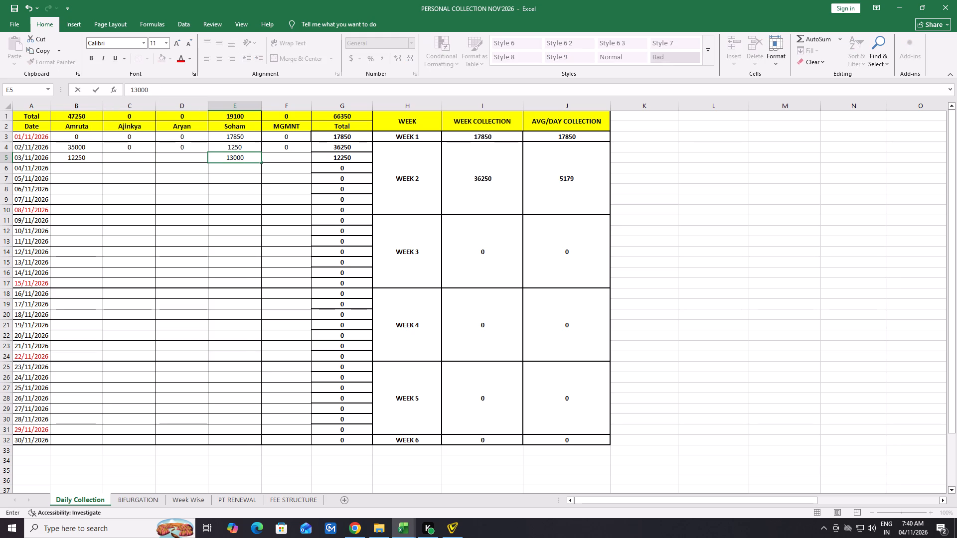
key(Up)
key(Right)
key(Left)
key(Right)
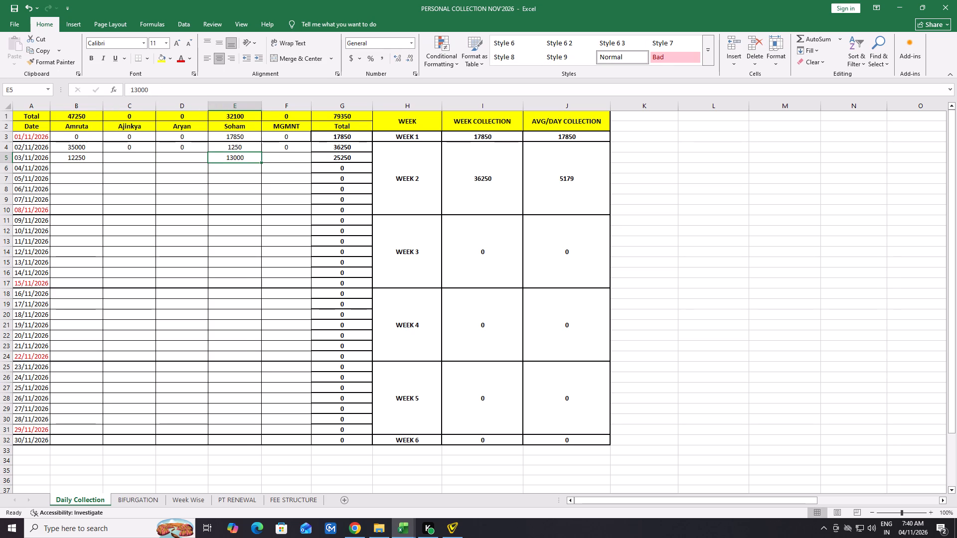
key(Right)
key(Right)
key(Right)
key(Right)
key(Right)
key(Right)
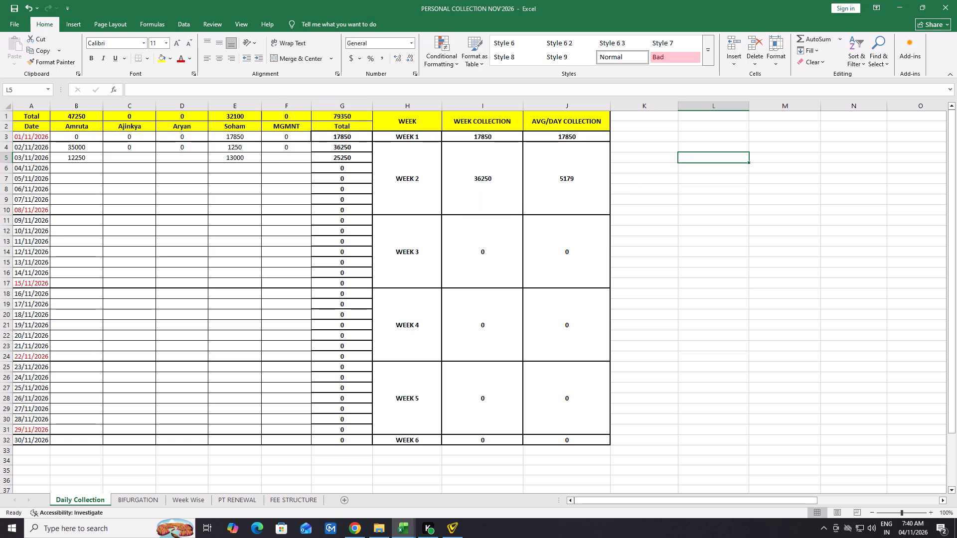
key(Left)
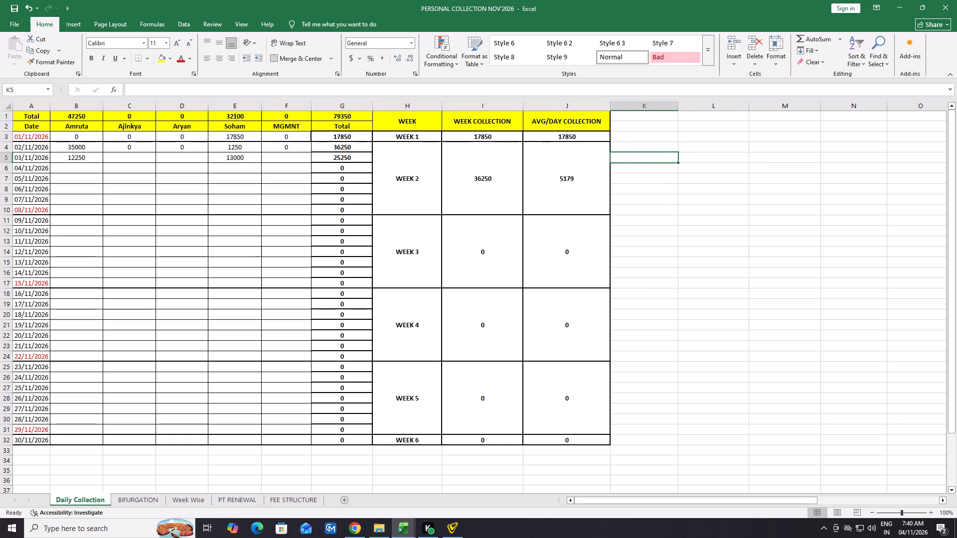
On the BIFURGATION sheet, change Soham's PT amount to the formula =7000+13000.
click(147, 496)
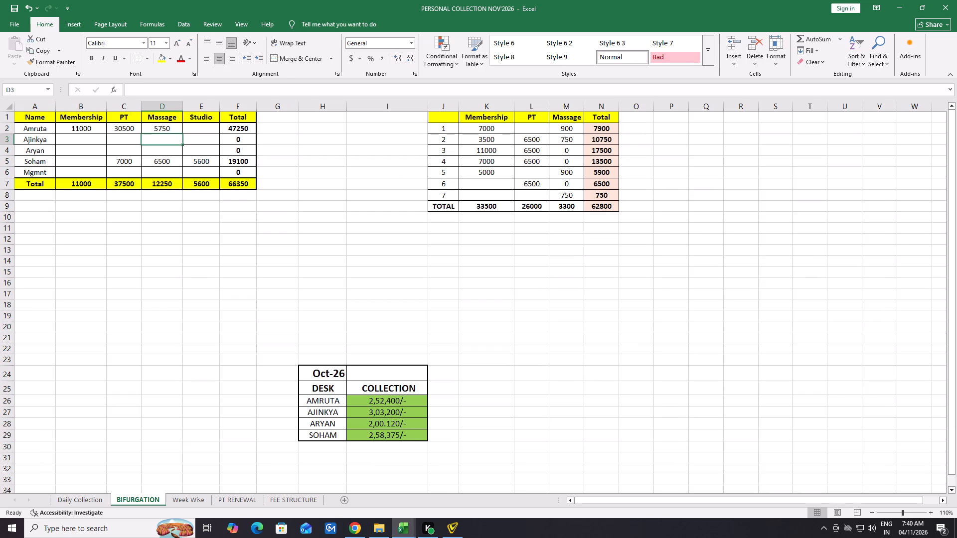
click(119, 167)
click(124, 161)
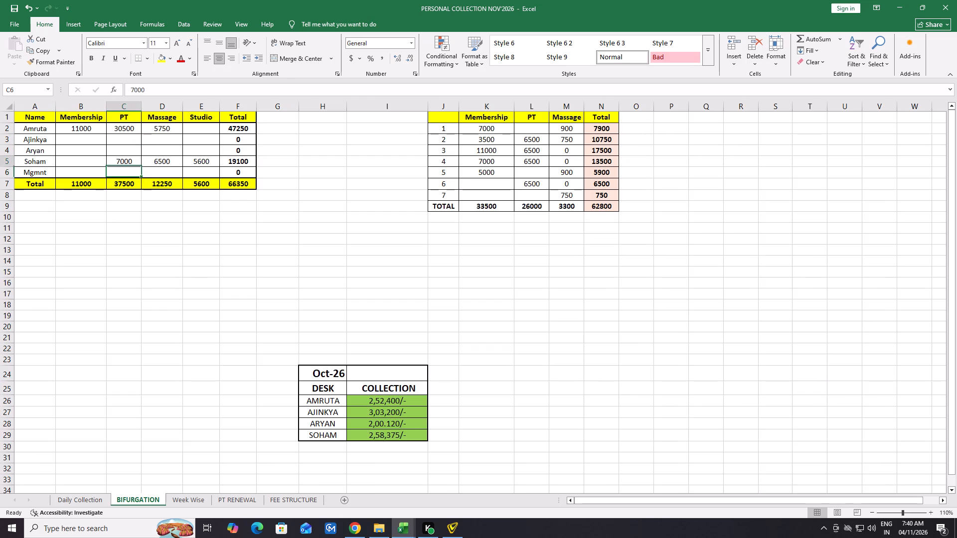
click(151, 92)
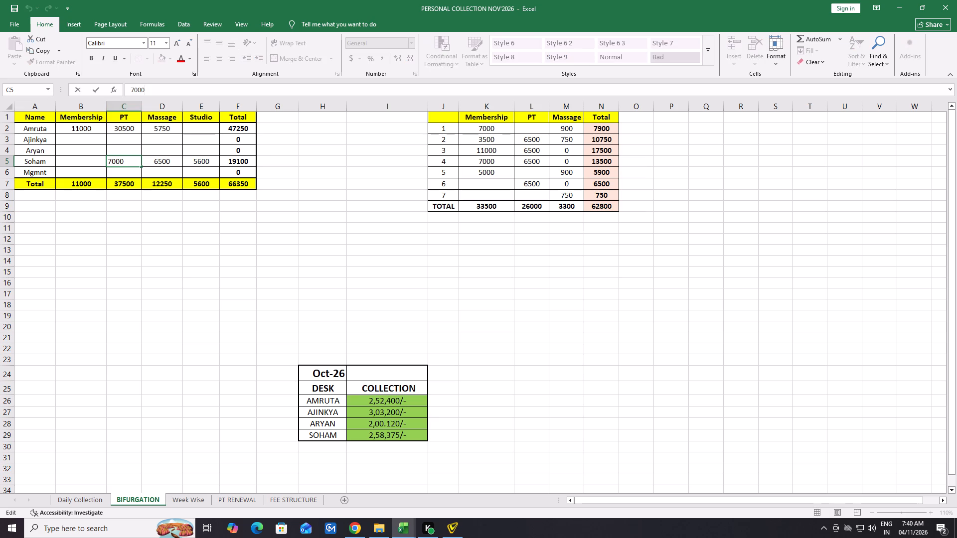
key(Left)
key(Left)
key(Left)
key(Left)
key(Left)
key(Left)
key(Left)
key(Left)
key(Left)
key(Left)
key(Left)
key(Left)
key(Left)
key(Left)
key(equal)
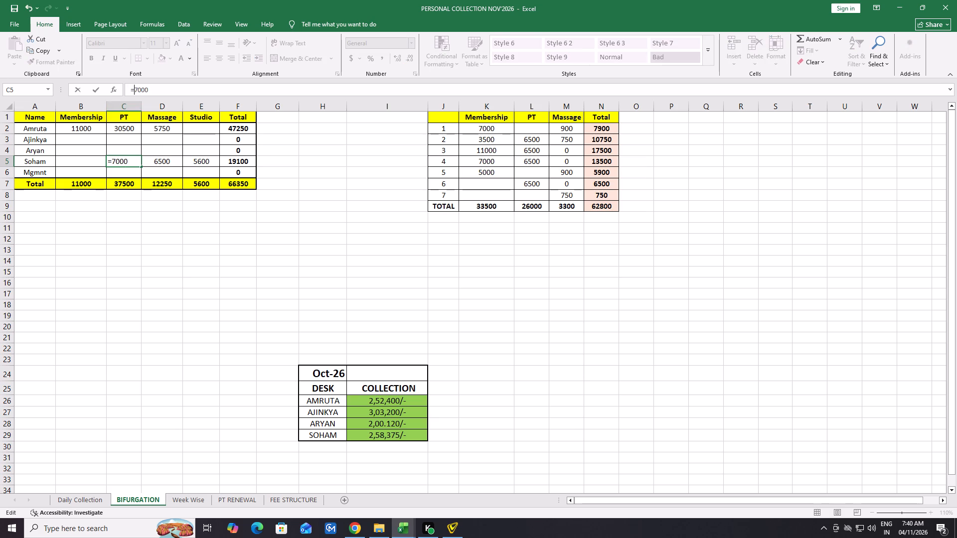
key(Right)
key(Right)
key(Right)
key(Right)
key(Right)
key(Right)
key(Right)
key(Right)
key(Right)
key(Right)
key(Right)
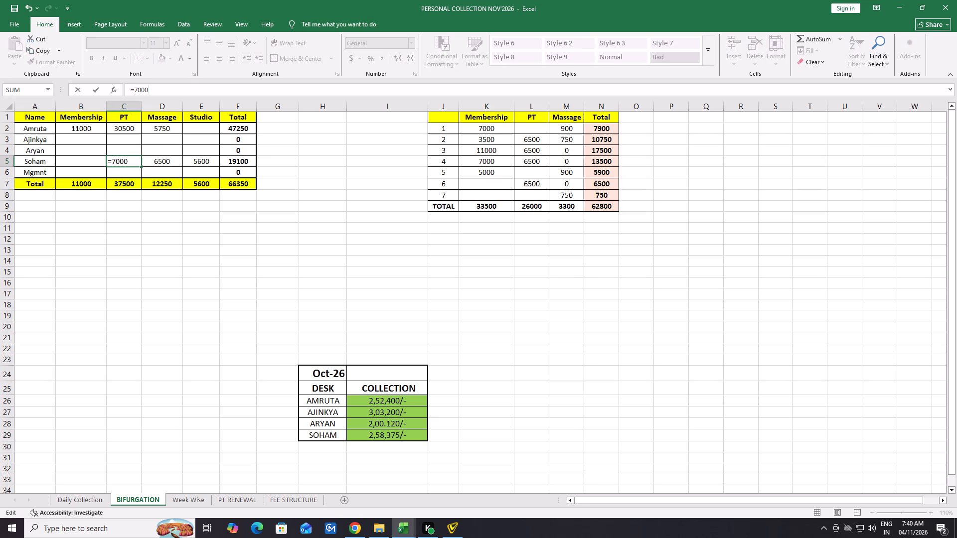
text(+13)
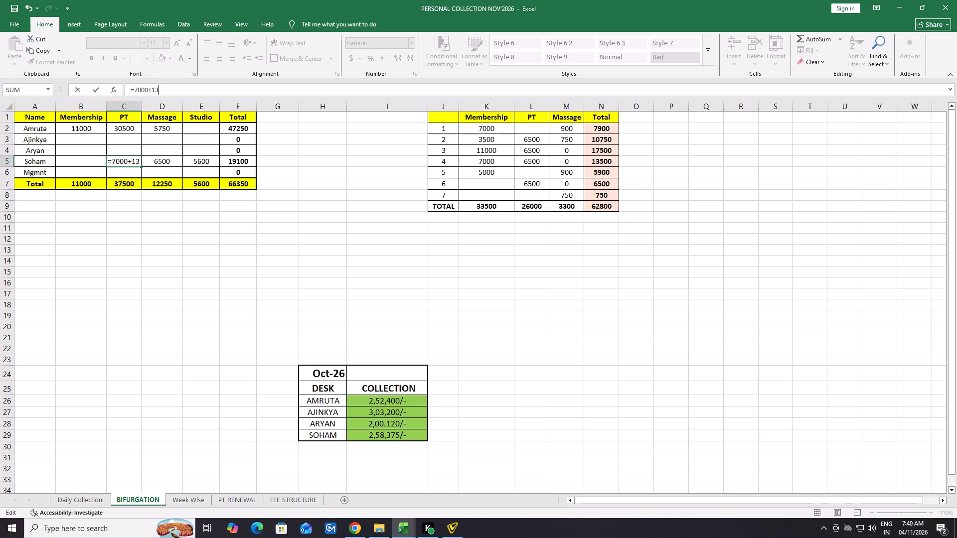
text(00)
key(0)
key(Return)
key(Up)
key(Right)
key(Right)
key(Right)
key(Right)
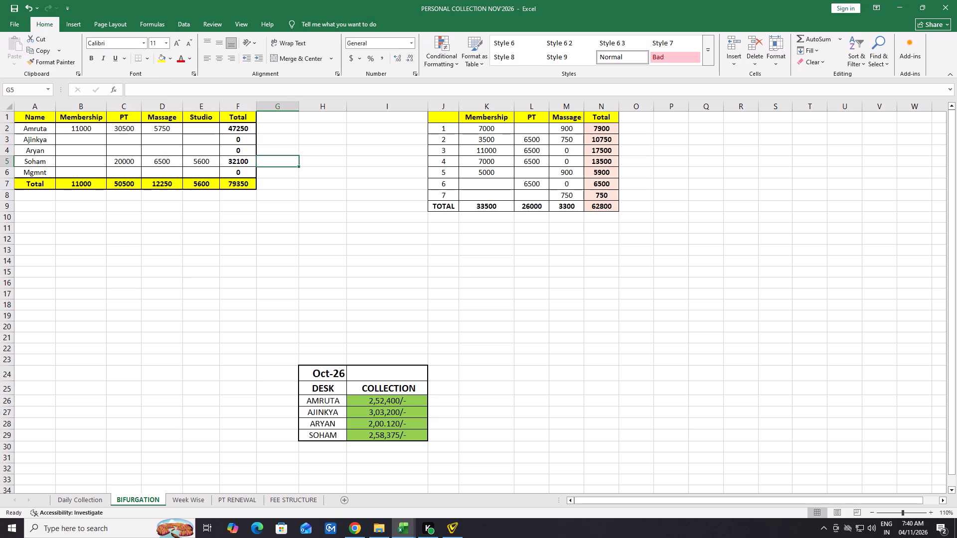
key(Right)
key(Down)
key(Down)
key(Down)
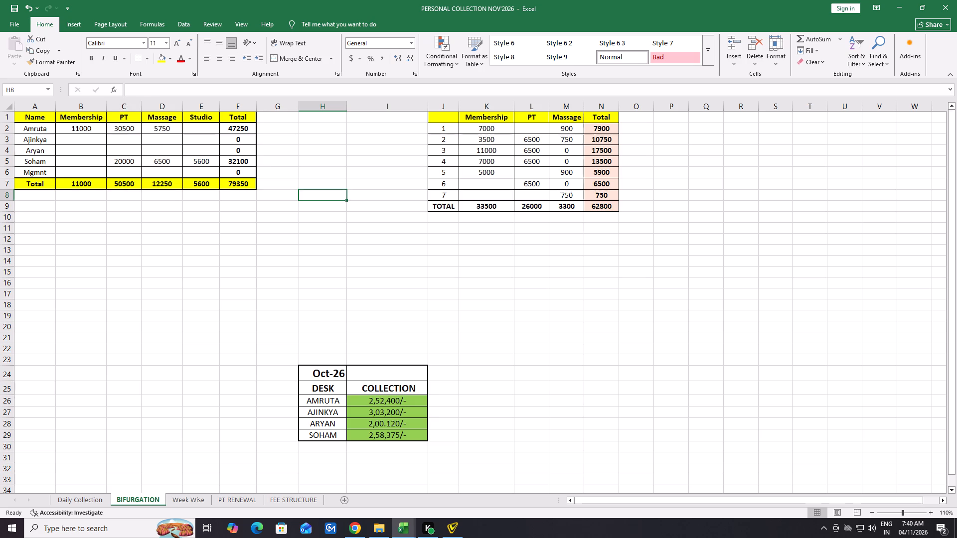
click(119, 167)
click(122, 161)
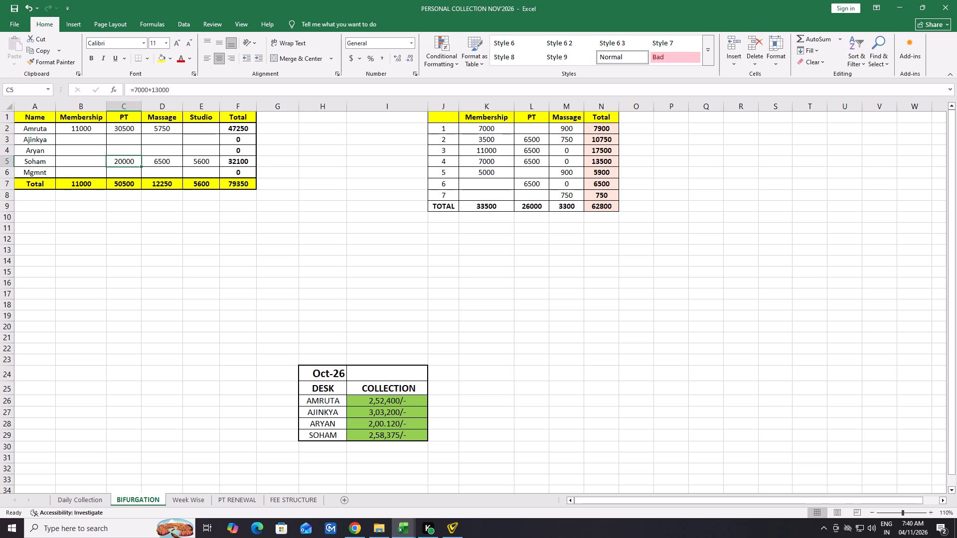
click(241, 338)
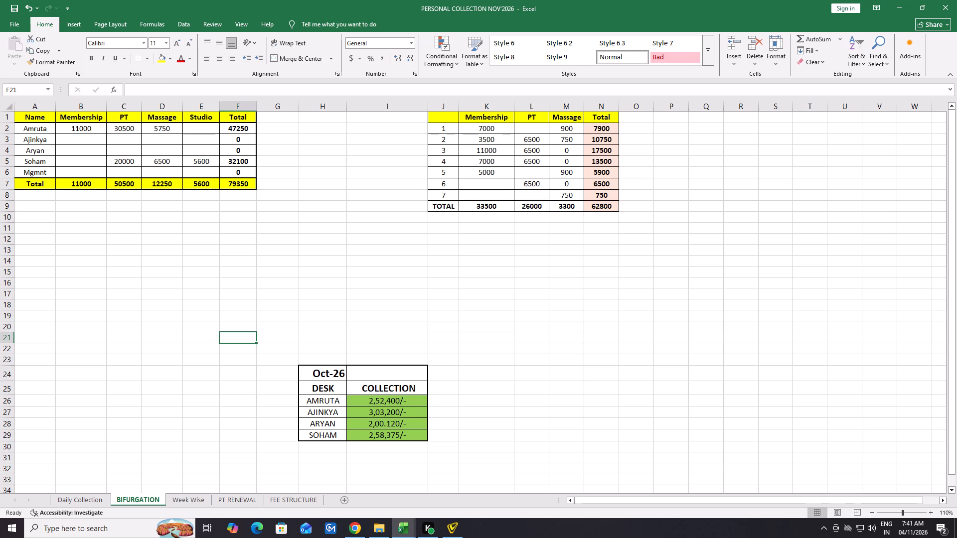
Enter 1250 as Ajinkya's Massage amount on the BIFURGATION sheet.
key(Left)
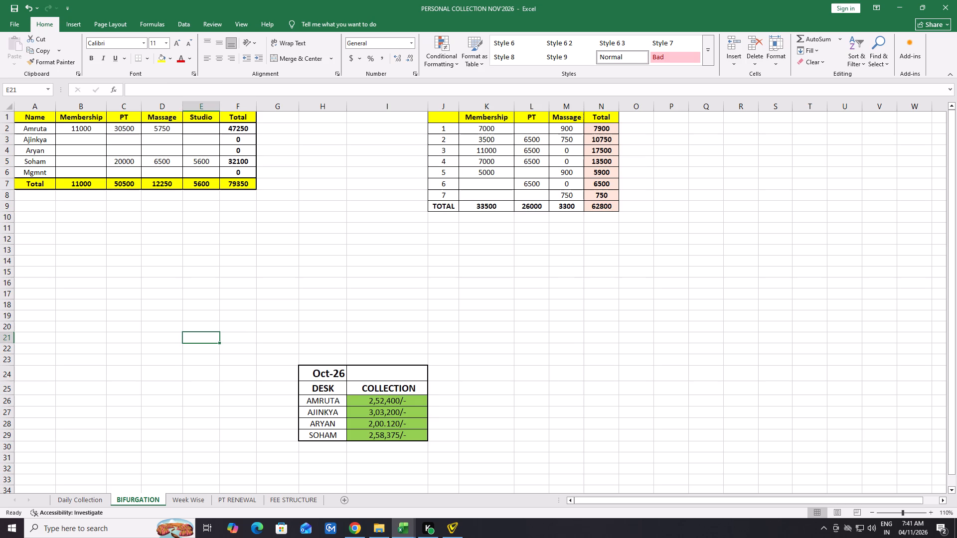
key(Up)
key(Up)
key(Up)
key(Up)
key(Up)
key(Up)
key(Up)
key(Up)
key(Up)
key(Up)
key(Up)
key(Up)
key(Up)
key(Up)
key(Up)
key(Up)
key(Up)
key(Up)
key(Left)
key(Up)
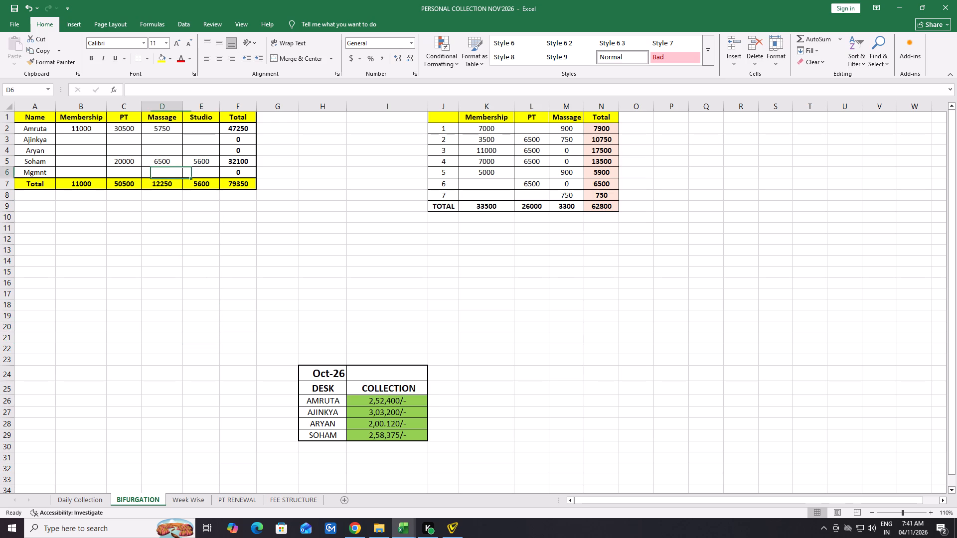
key(Up)
key(Up)
key(Up)
key(Down)
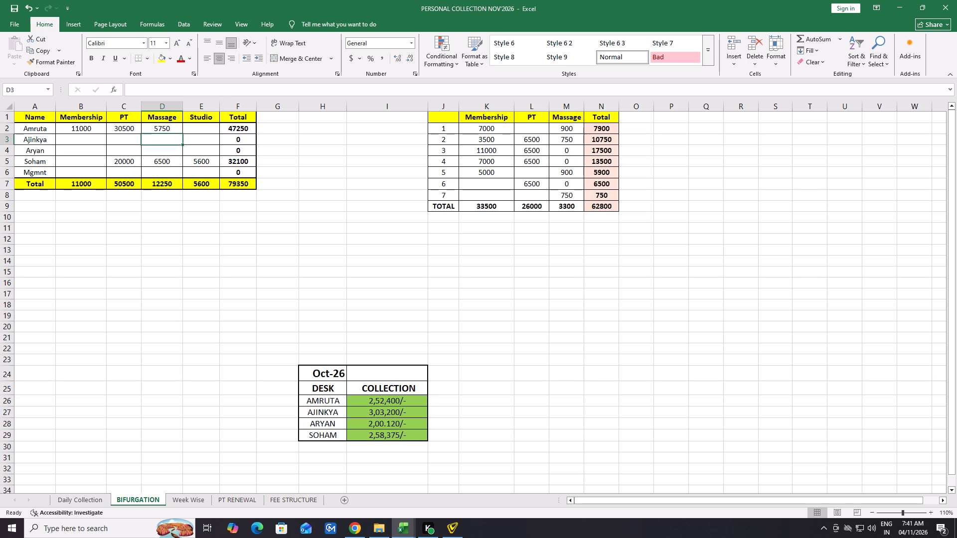
text(1250)
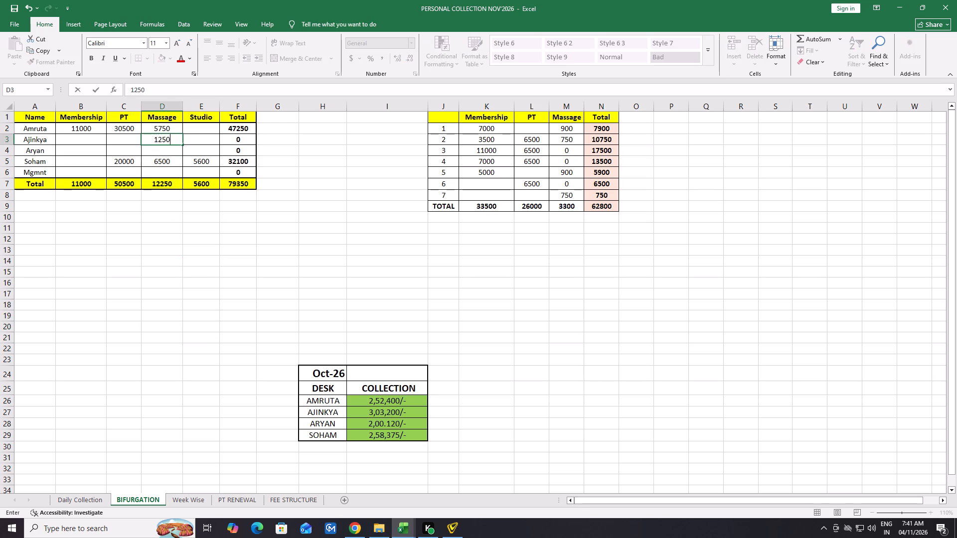
key(Return)
click(197, 305)
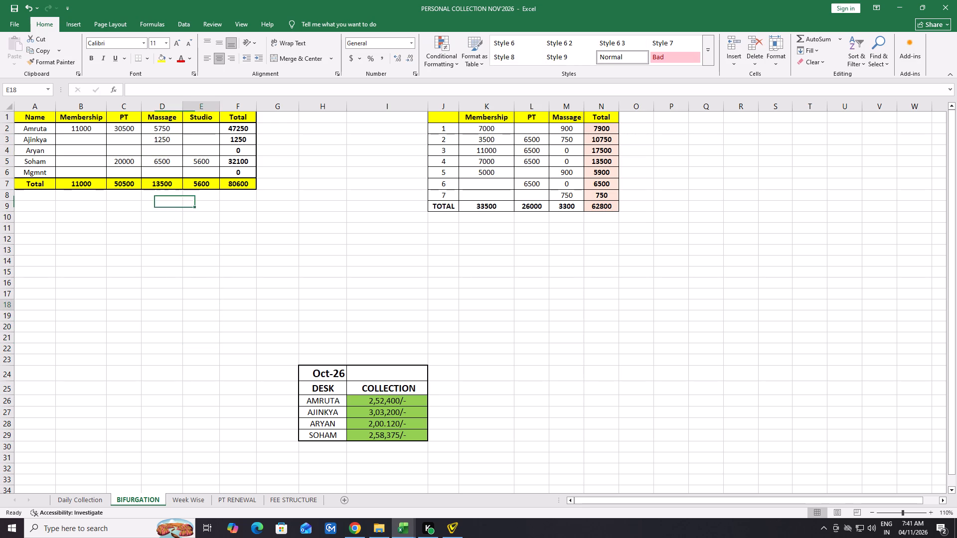
On the Daily Collection sheet, enter 1250 as Ajinkya's collection for 03/11/2026.
click(66, 497)
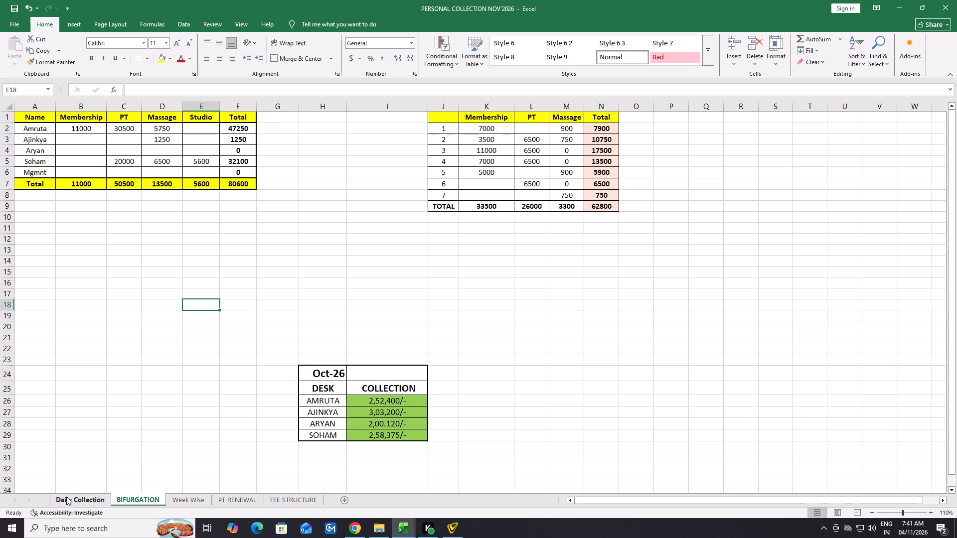
click(120, 158)
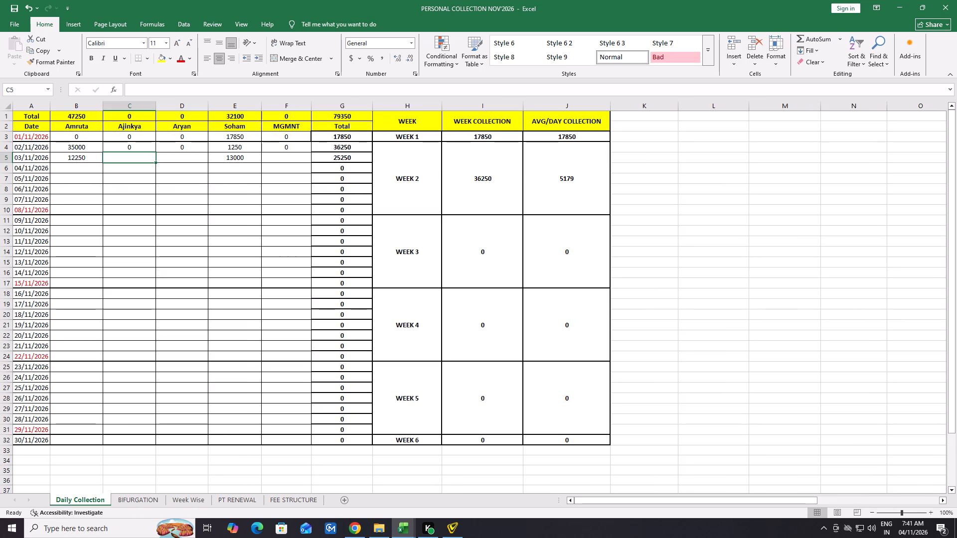
text(1250)
key(Return)
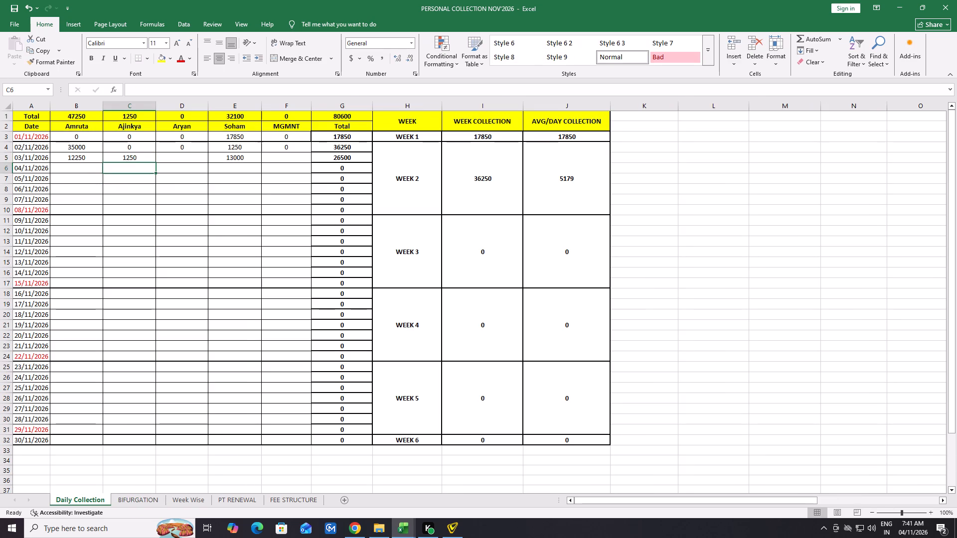
Enter 11000 as Aryan's collection for 03/11/2026 on the Daily Collection sheet.
key(Up)
key(Right)
key(Down)
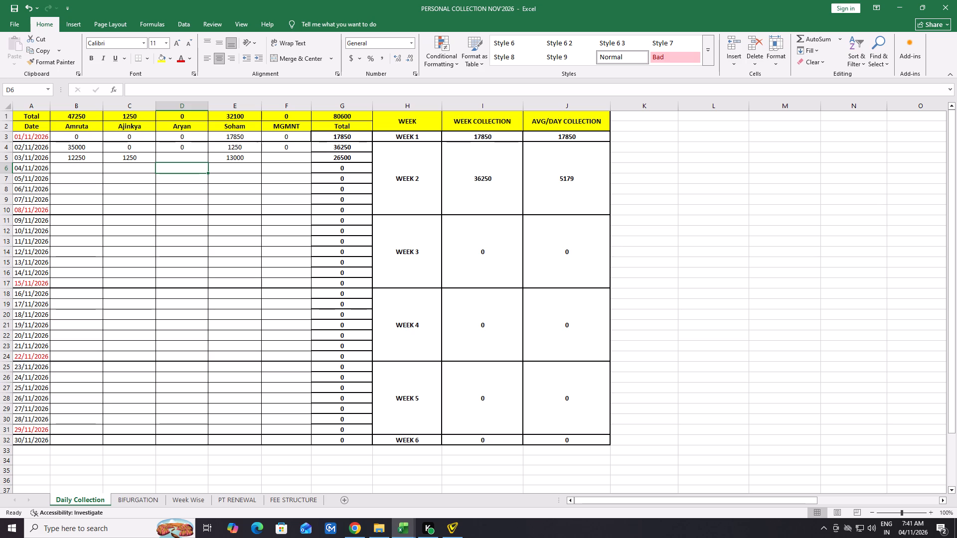
key(Up)
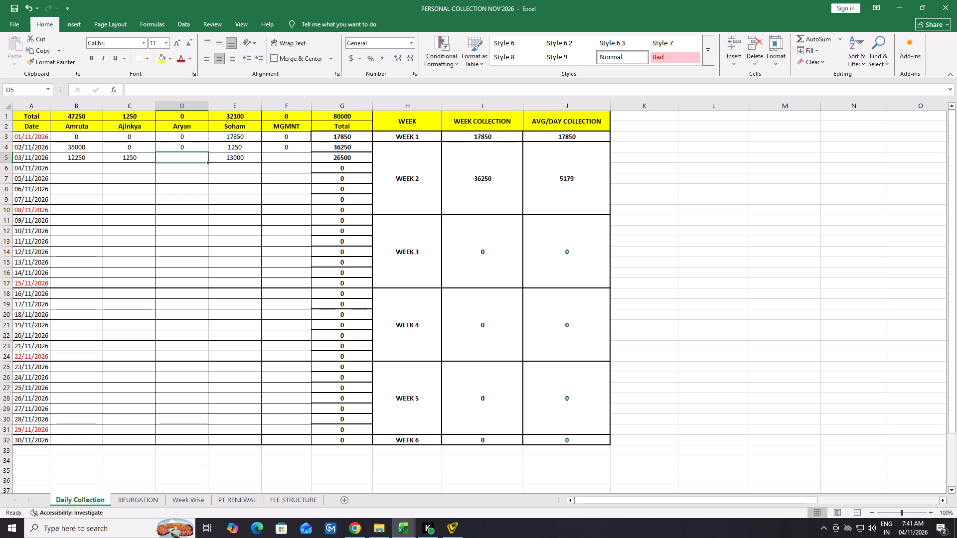
key(Right)
key(Left)
text(11000)
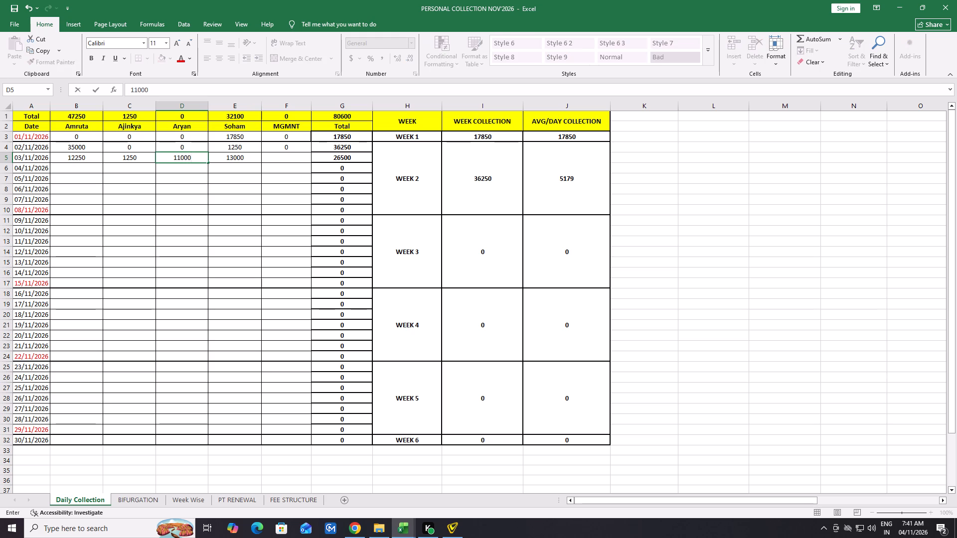
key(Return)
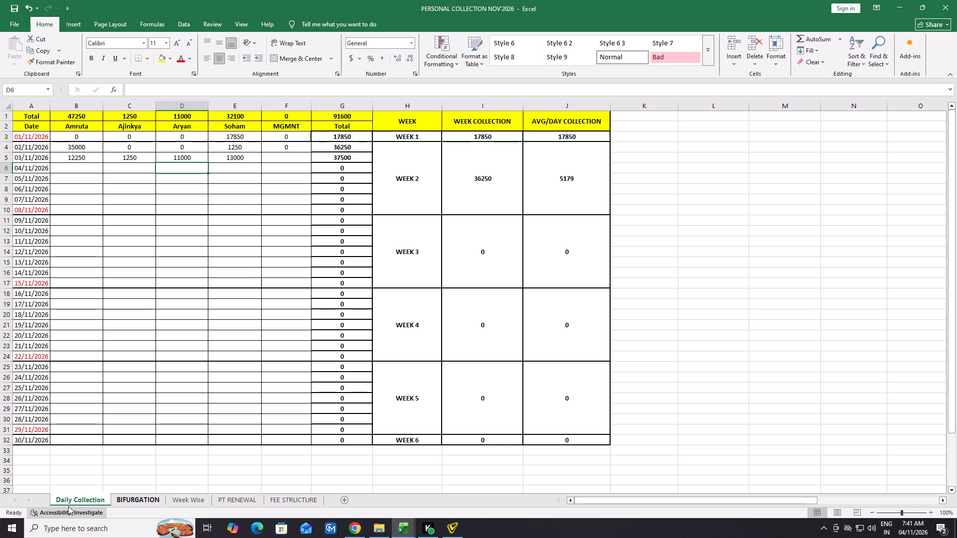
Enter 11000 as Aryan's Membership amount on the BIFURGATION sheet.
click(123, 496)
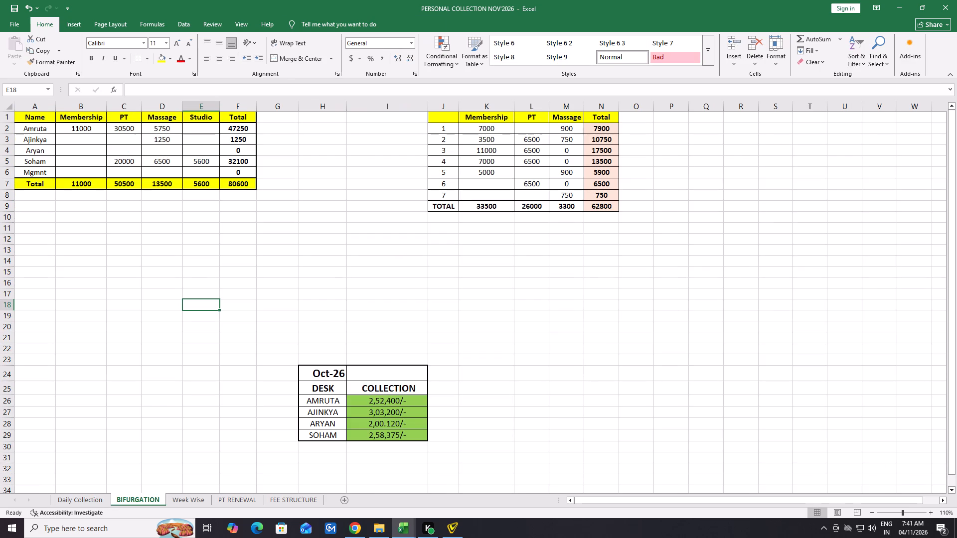
click(197, 316)
click(97, 140)
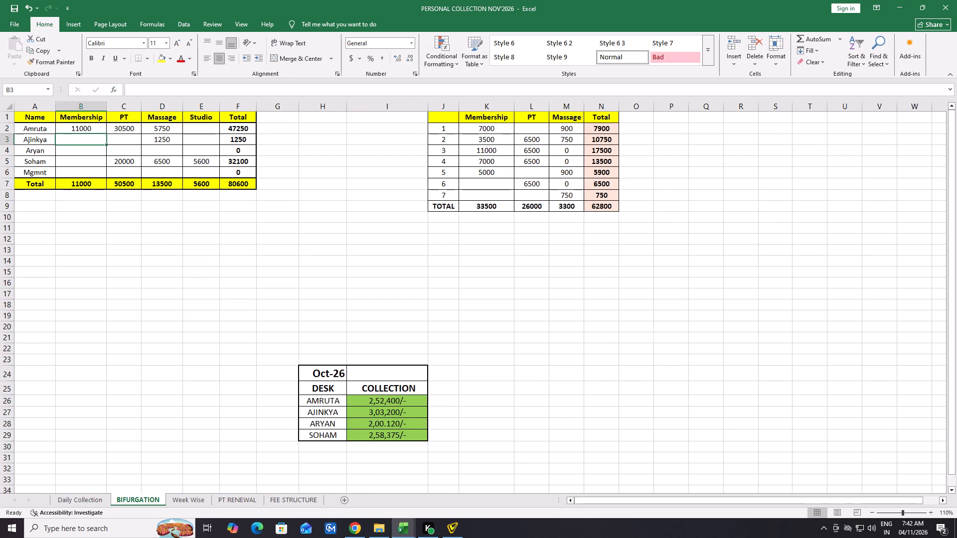
click(78, 156)
click(81, 147)
text(11000)
key(Return)
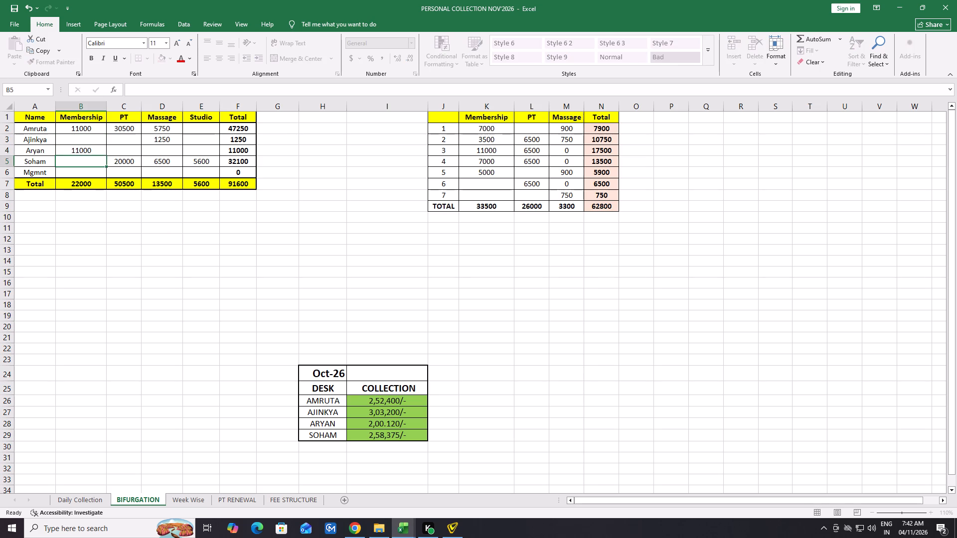
Check Aryan's total on the BIFURGATION sheet against the totals on the Daily Collection sheet.
key(Up)
key(Right)
key(Right)
key(Right)
key(Right)
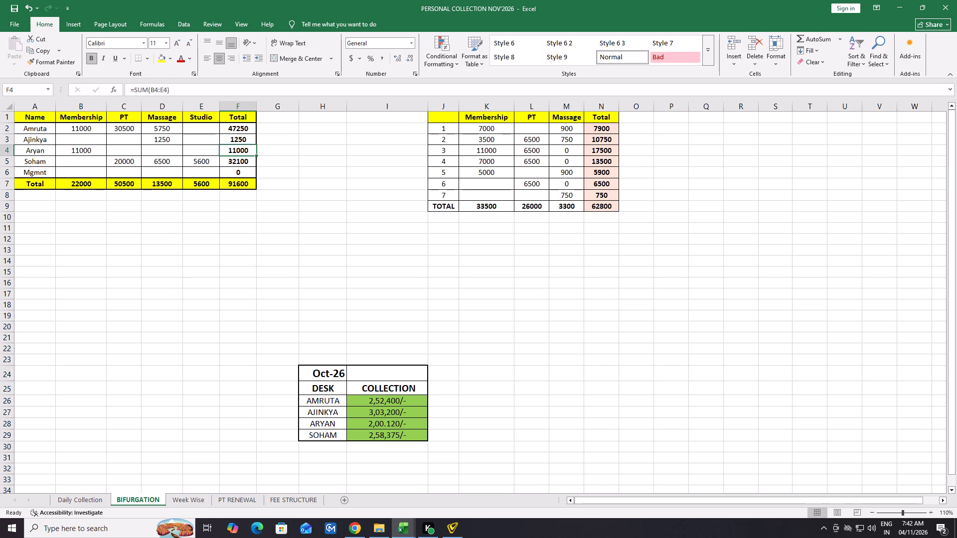
click(60, 497)
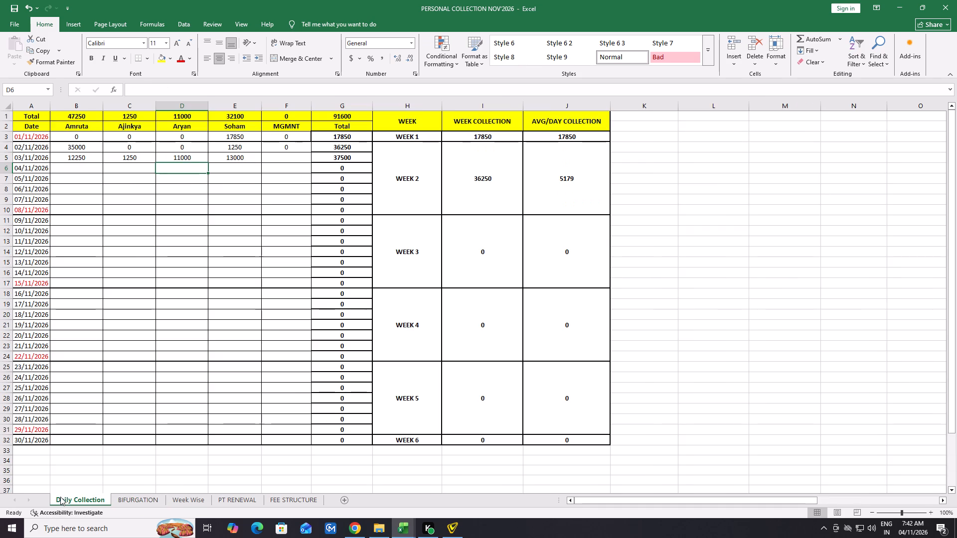
click(807, 248)
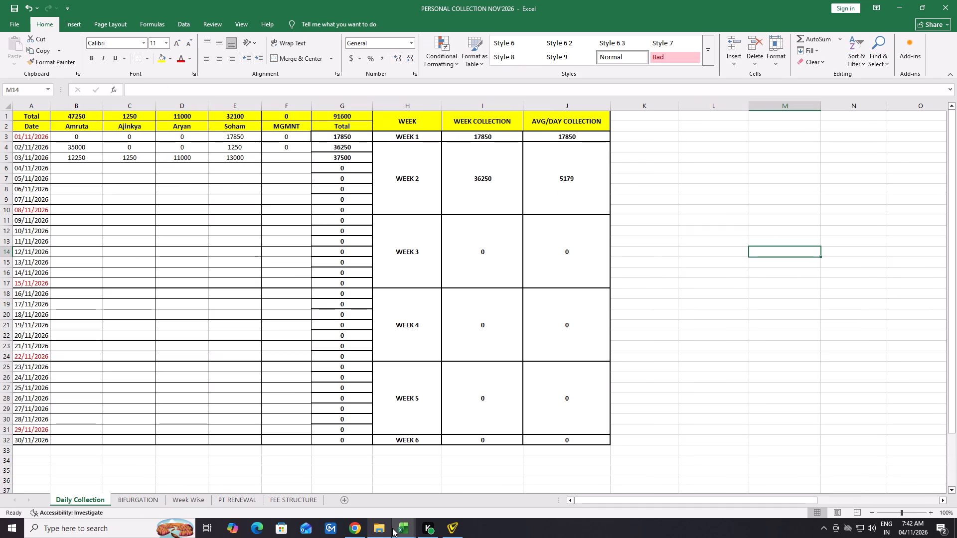
Open the MEMBERSHIP NOVEMBER 2026 workbook from the 11. NOVEMBER 2026 folder and go to the first empty row of its Entry Sheet.
click(398, 530)
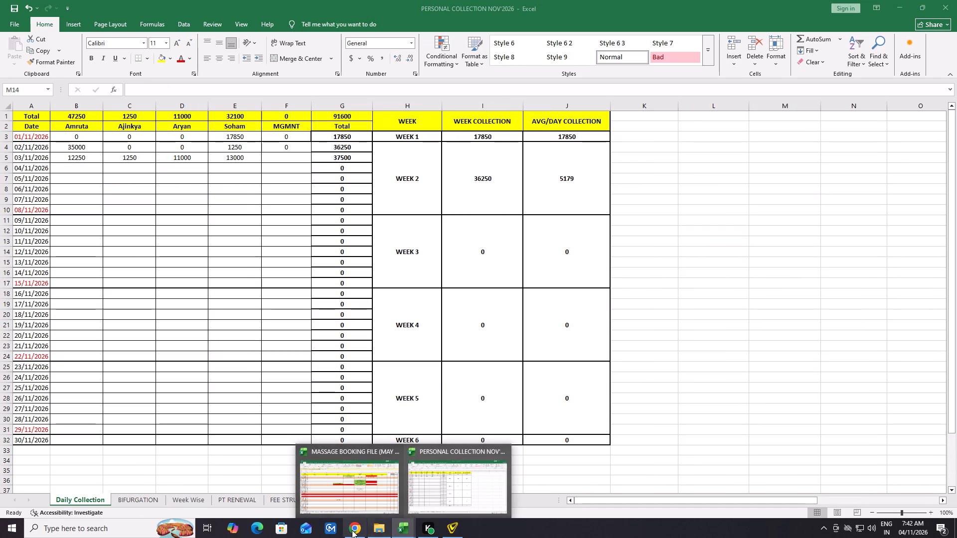
click(377, 531)
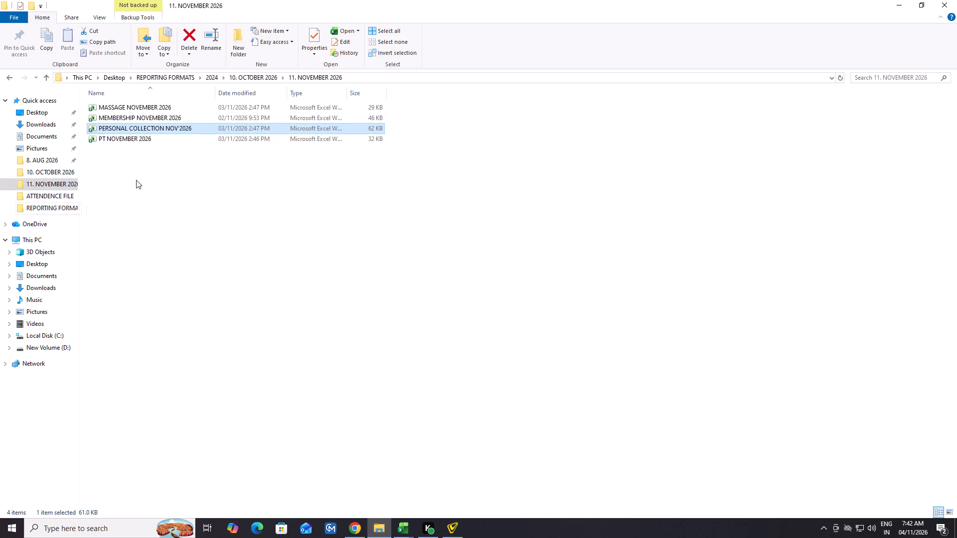
double_click(149, 115)
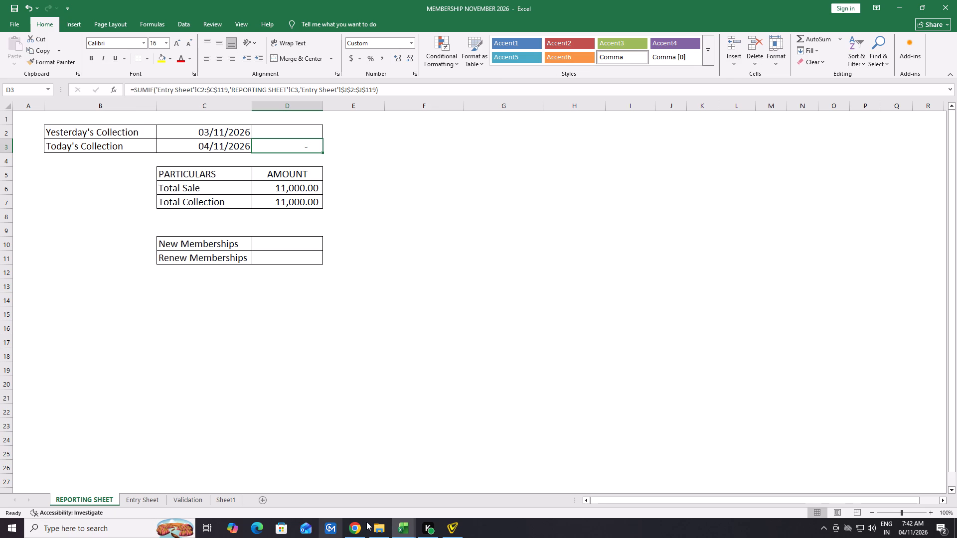
click(134, 499)
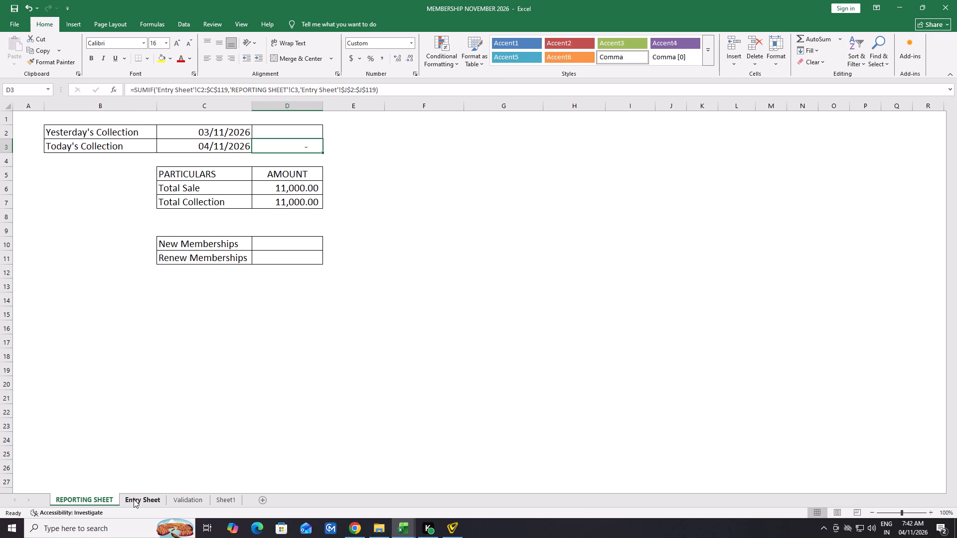
click(291, 134)
click(289, 145)
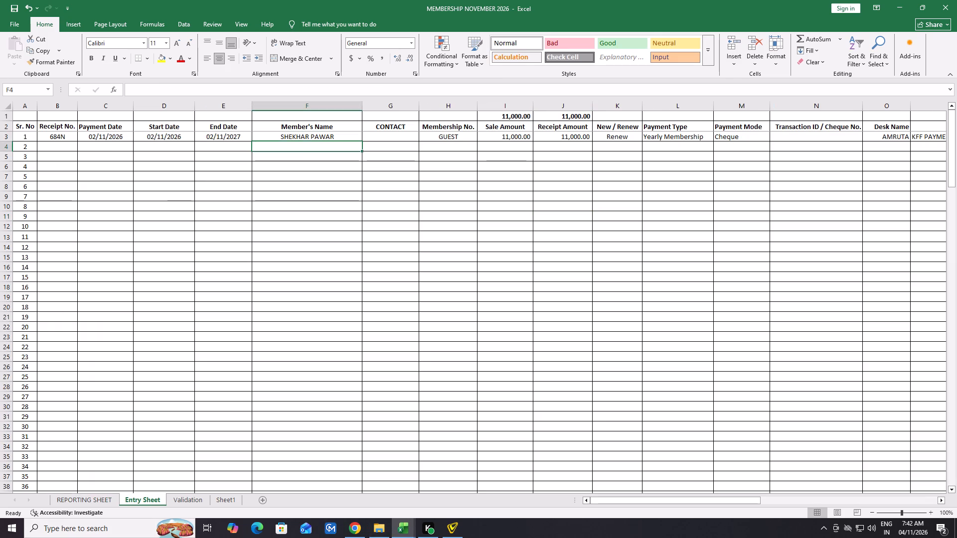
middle_drag(296, 154, 117, 198)
scroll(404, 248, up, 3)
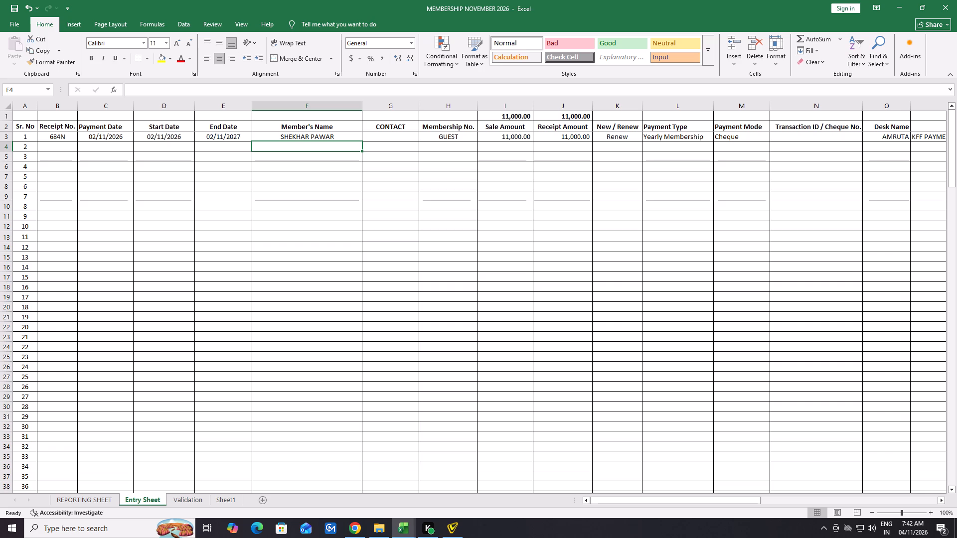
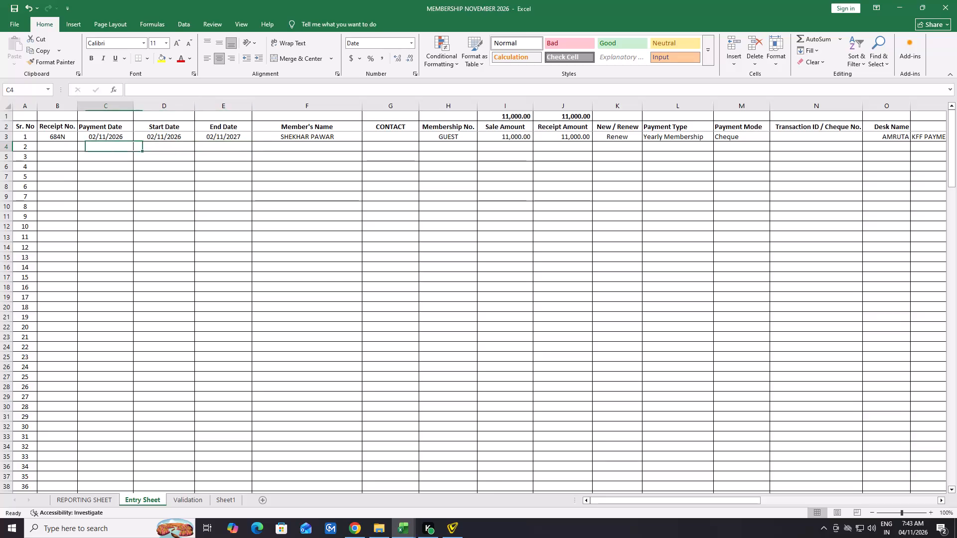
Enter 04/11/2026 as the Payment Date for serial number 2 on the Entry Sheet.
key(ctrl+semicolon)
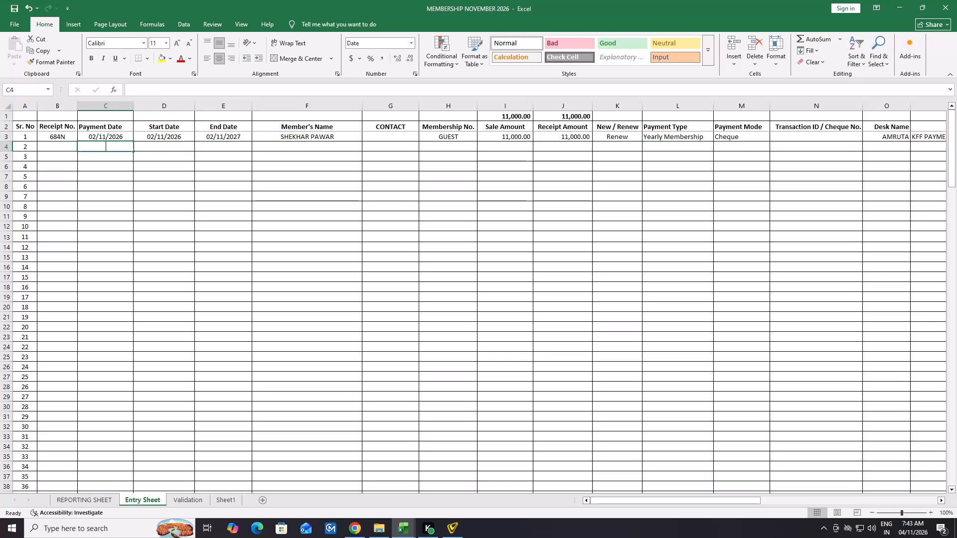
key(Left)
key(Left)
key(Left)
key(Right)
key(Right)
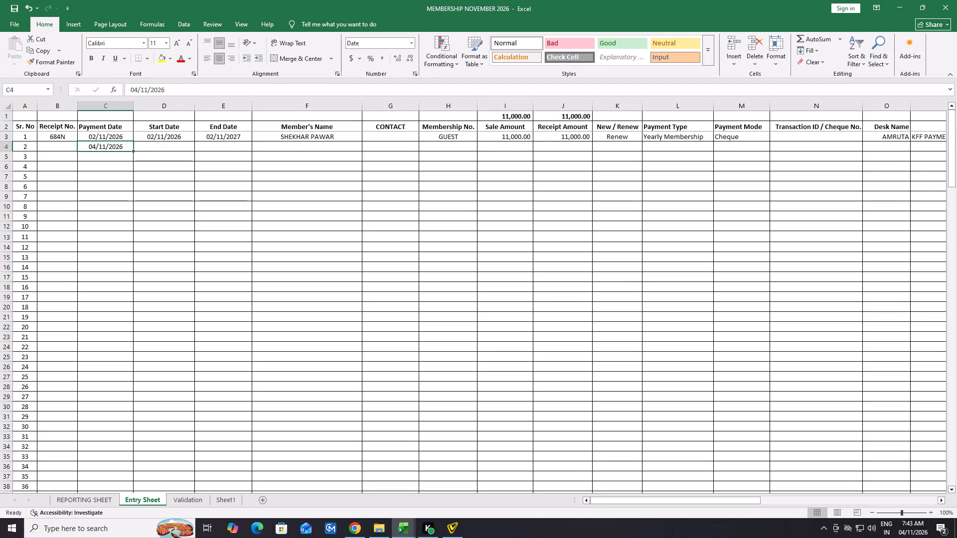
key(Right)
key(Right)
key(Left)
key(Right)
key(Right)
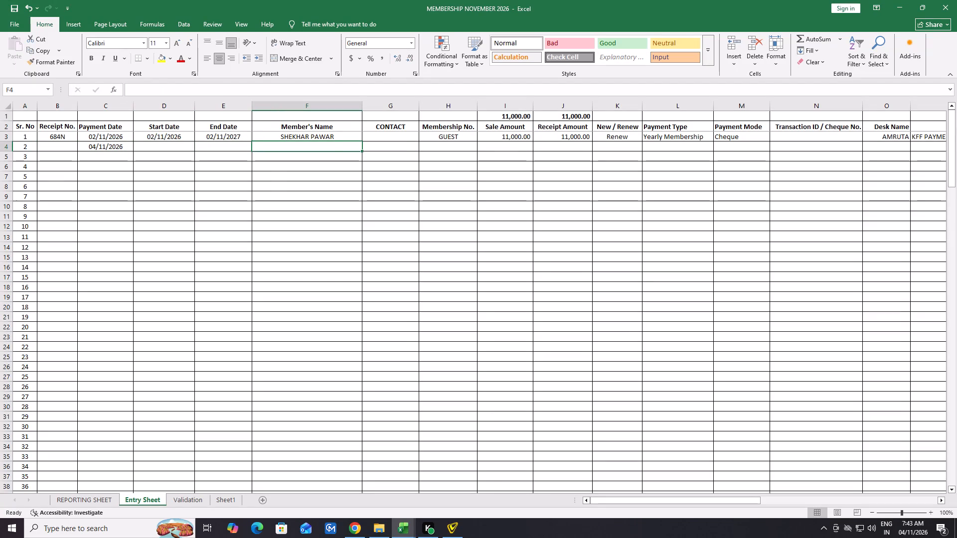
key(s)
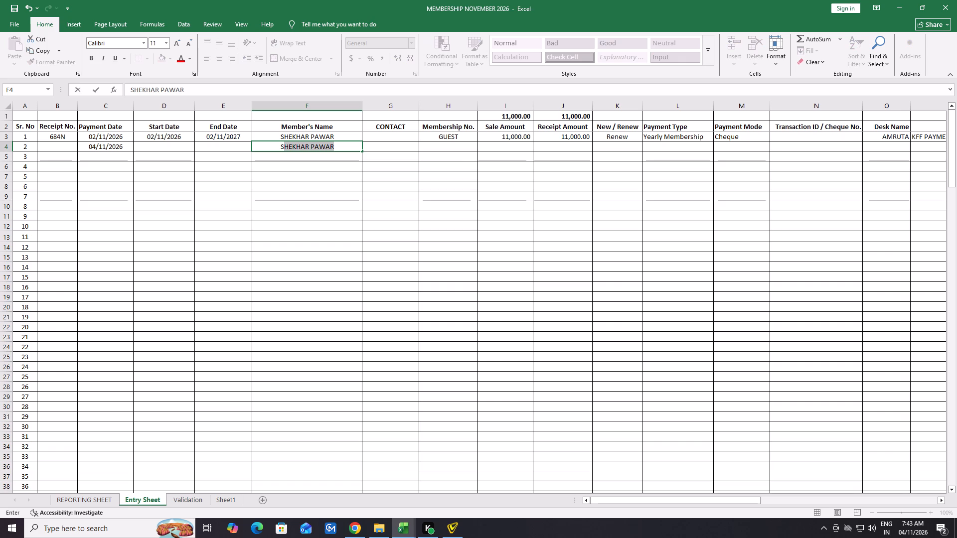
key(BackSpace)
key(BackSpace)
key(BackSpace)
key(BackSpace)
text(VIKRANT)
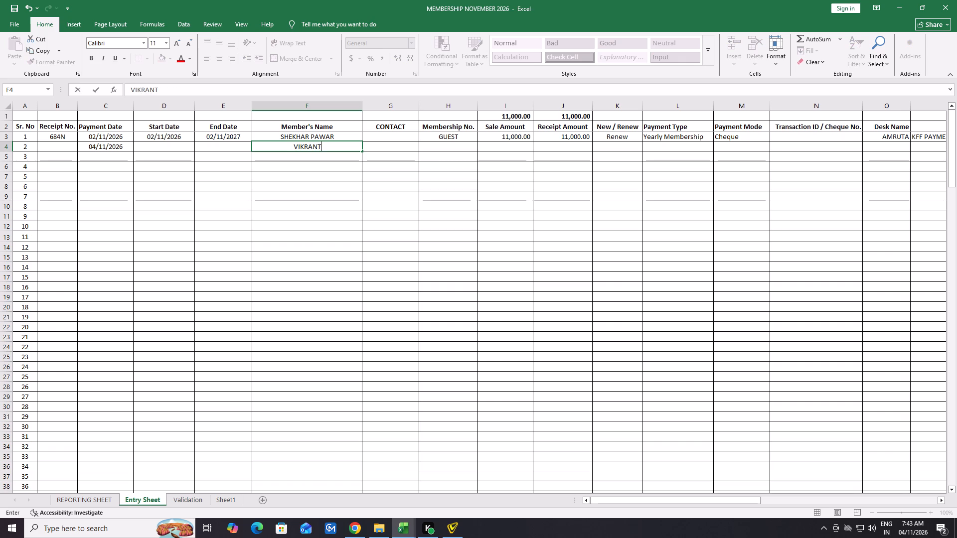
key(space)
text(RE)
key(BackSpace)
key(Return)
Enter MEM as the Membership No. for serial number 2.
key(Up)
key(Right)
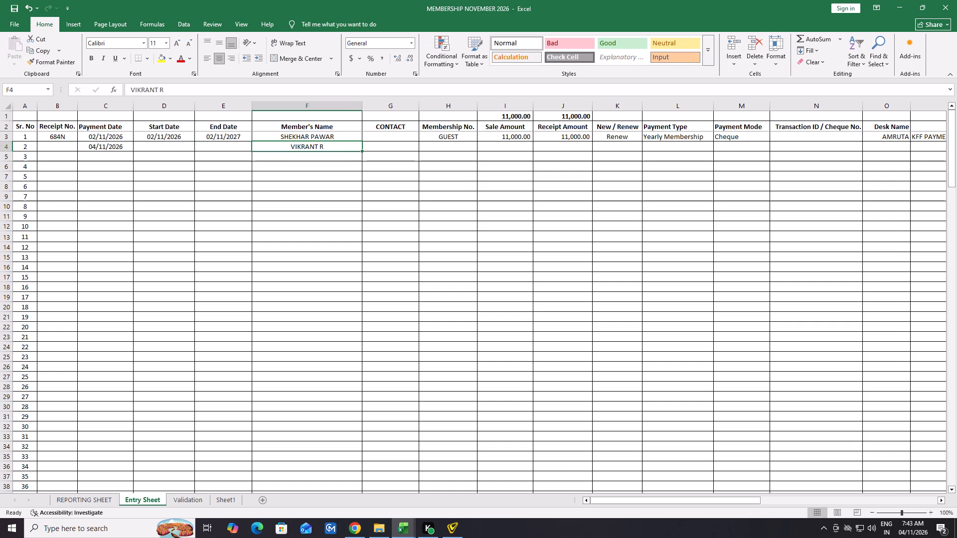
key(Right)
key(ctrl+d)
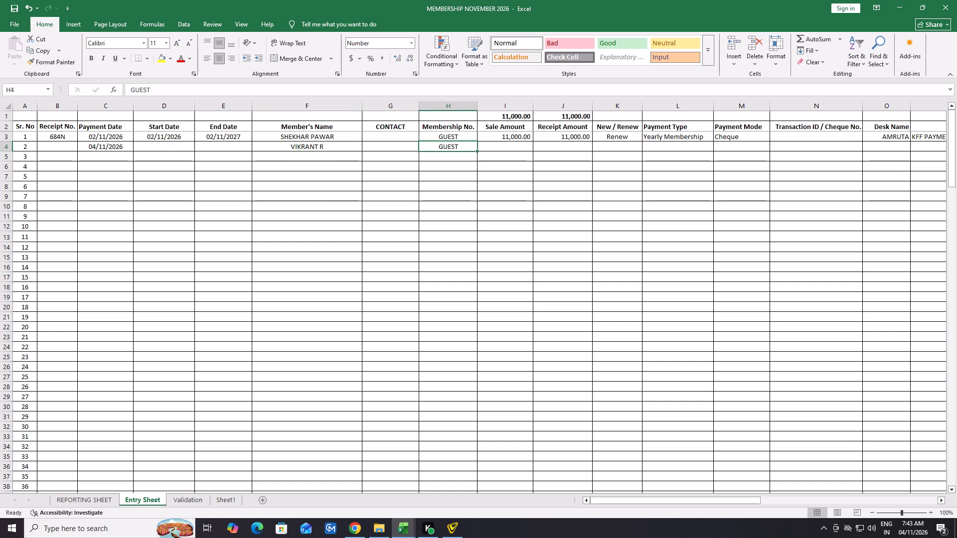
key(Right)
key(Left)
text(MEM)
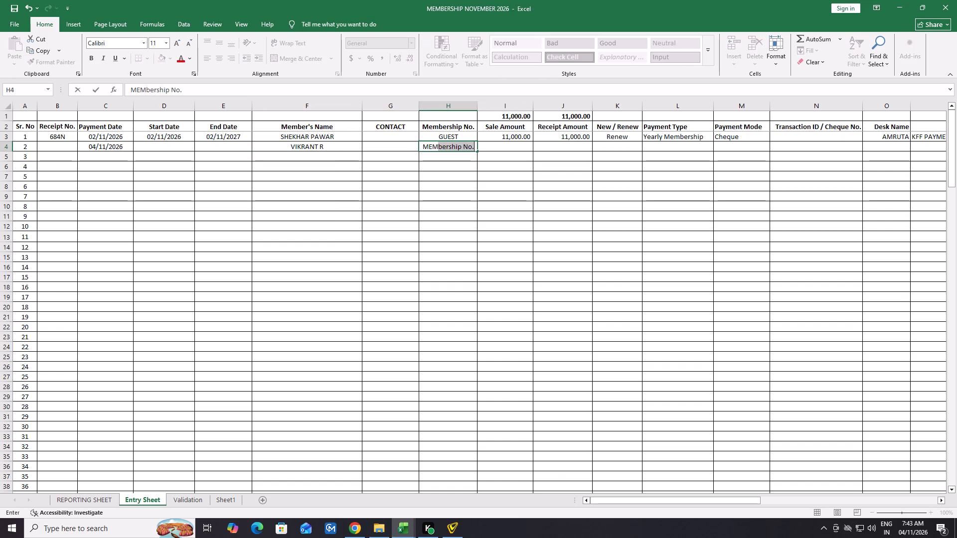
key(Return)
key(Up)
key(Right)
key(Left)
text(MEM)
key(space)
key(Right)
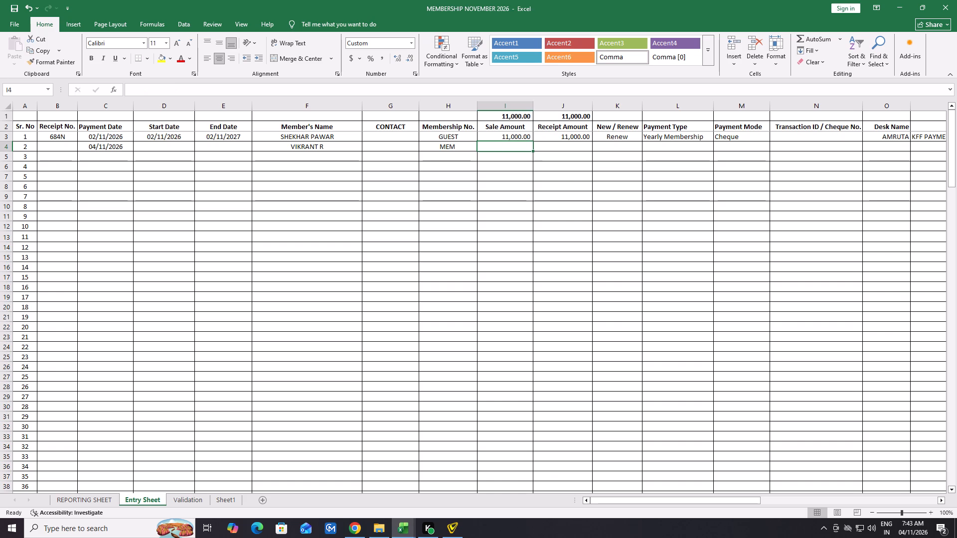
Fill the Sale Amount through Desk Name cells of serial number 2 with the values from the row above.
key(Right)
key(shift+Right)
key(Left)
key(Left)
key(Right)
key(shift+Right)
key(shift+Right)
key(shift+Right)
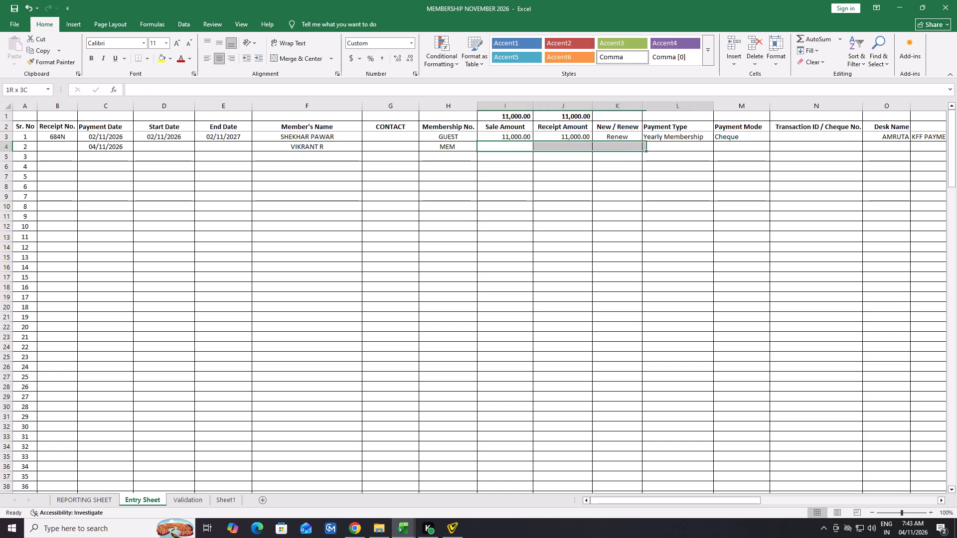
key(shift+Right)
key(shift+Right)
key(shift+Right)
key(shift+Left)
key(shift+Left)
key(shift+Right)
key(shift+Right)
key(shift+Right)
key(shift+Right)
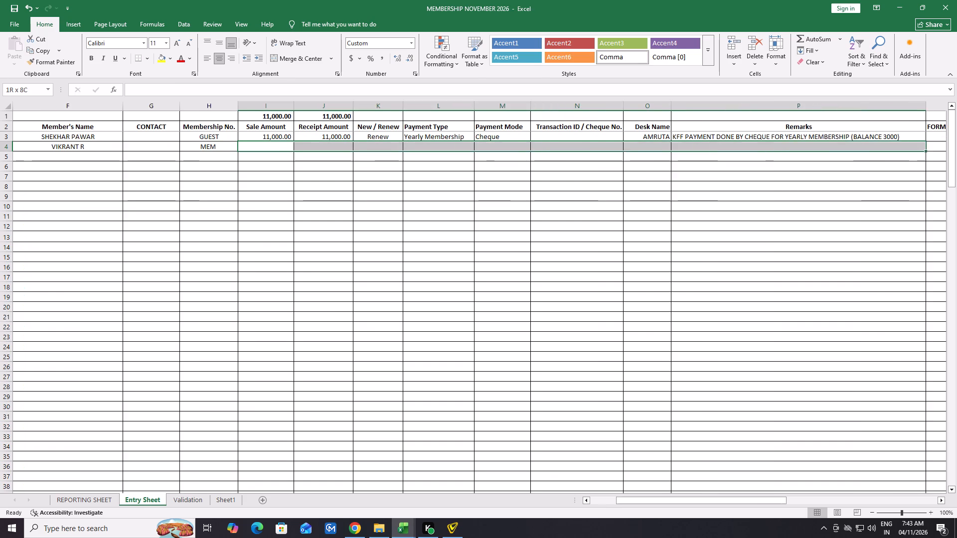
key(shift+Left)
key(shift+Left)
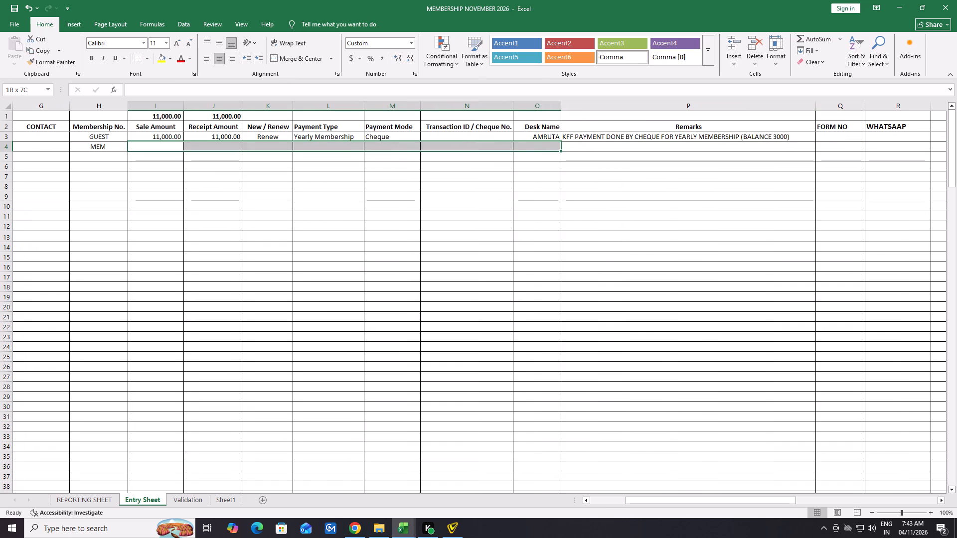
key(ctrl+d)
Set the Desk Name for serial number 2 to ARYAN.
key(Right)
key(Right)
key(Right)
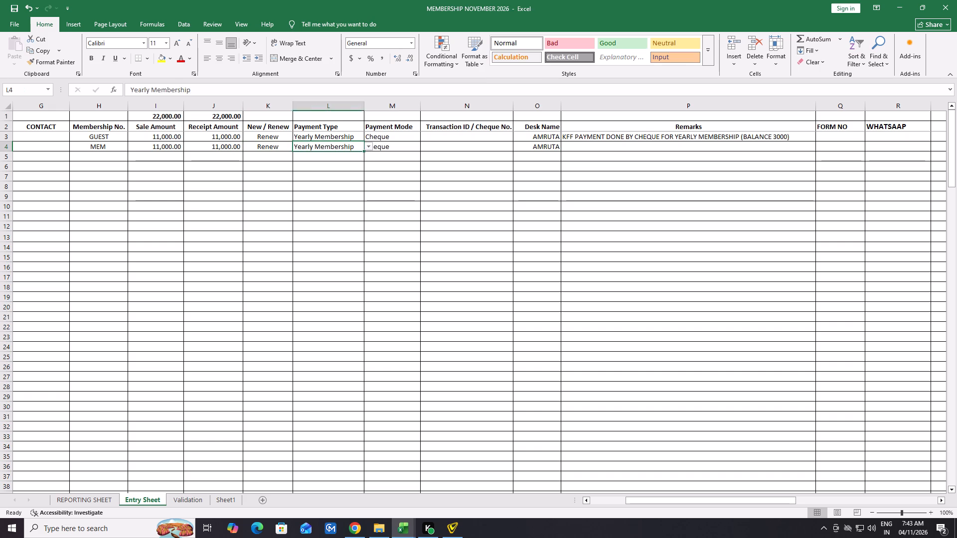
key(Right)
key(Right)
key(Right)
key(s)
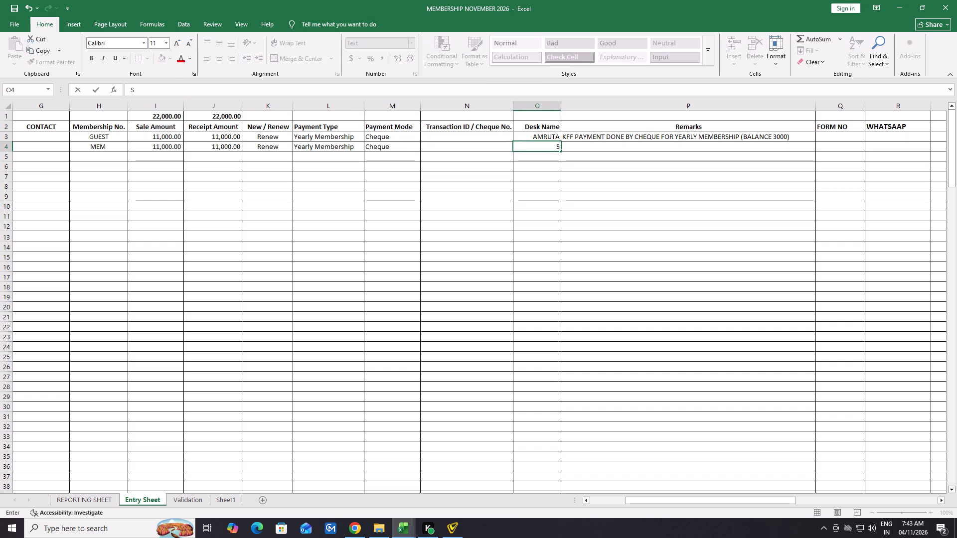
key(BackSpace)
text(ARY)
text(AN)
key(Return)
Enter the remark "KFF PAYMENT DONE BY CHEQUE FOR YEARLY MEMBERSHIP" for serial number 2, without a balance note.
key(Up)
key(Right)
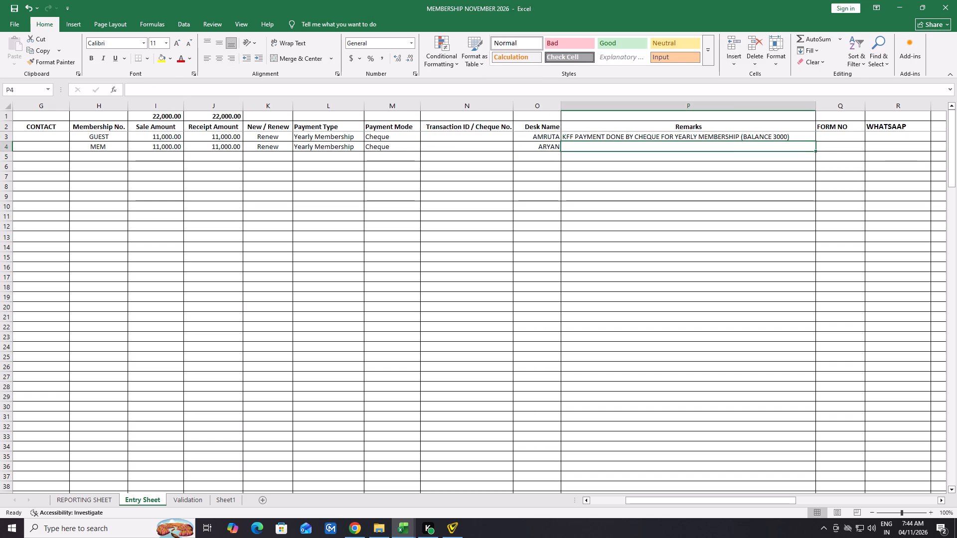
text(KFF PAYMENT)
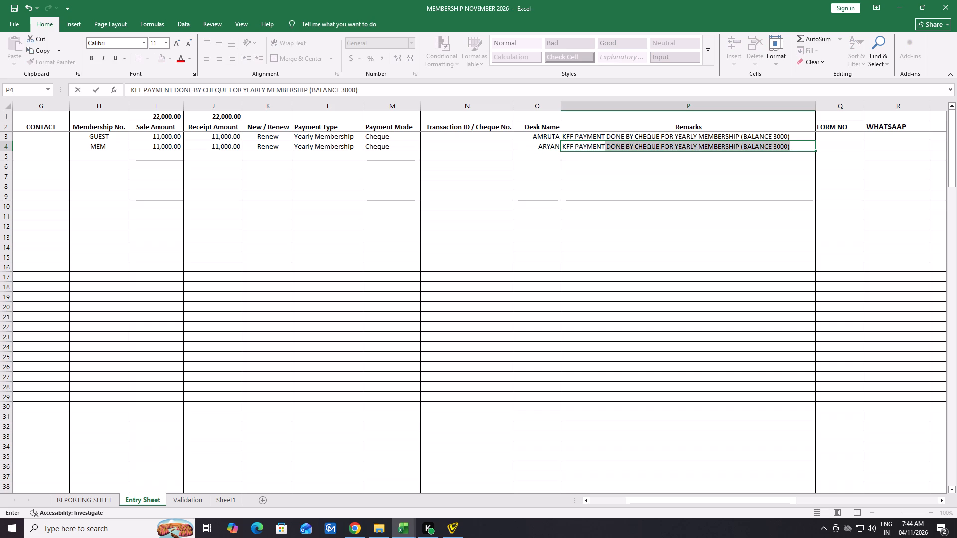
key(space)
text(DONE BY)
key(space)
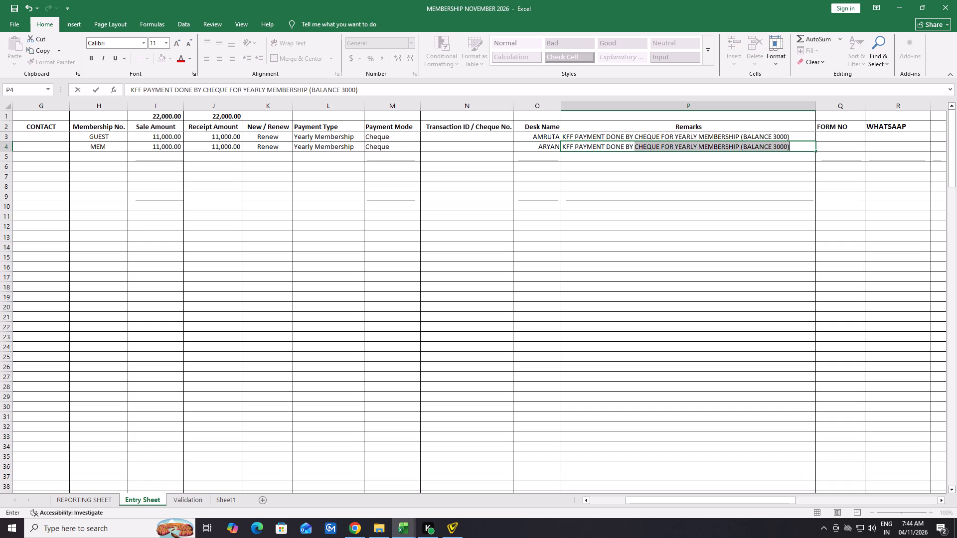
text(CHEQUE)
key(space)
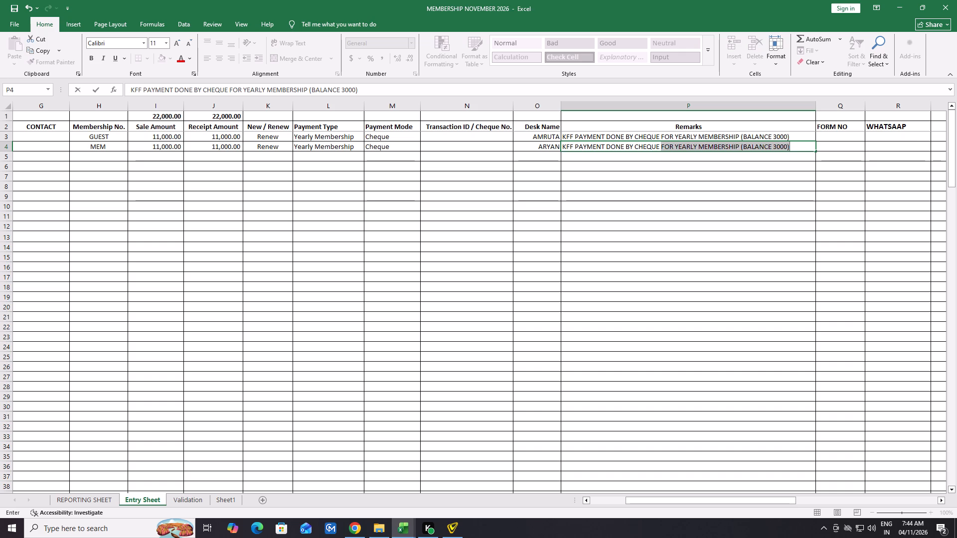
key(Right)
key(Left)
key(F2)
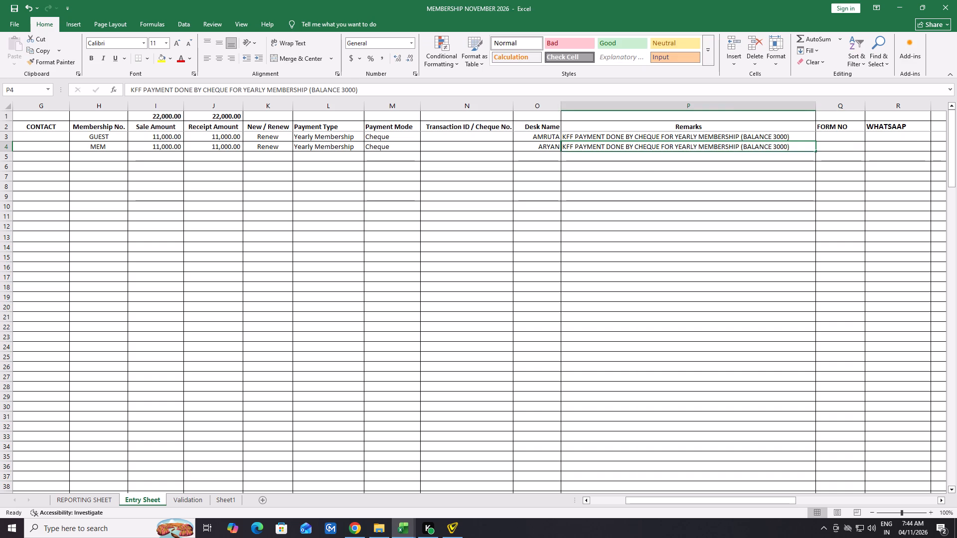
key(BackSpace)
key(BackSpace)
key(BackSpace)
key(BackSpace)
key(BackSpace)
key(BackSpace)
key(BackSpace)
key(BackSpace)
key(BackSpace)
key(BackSpace)
key(BackSpace)
key(BackSpace)
key(BackSpace)
key(BackSpace)
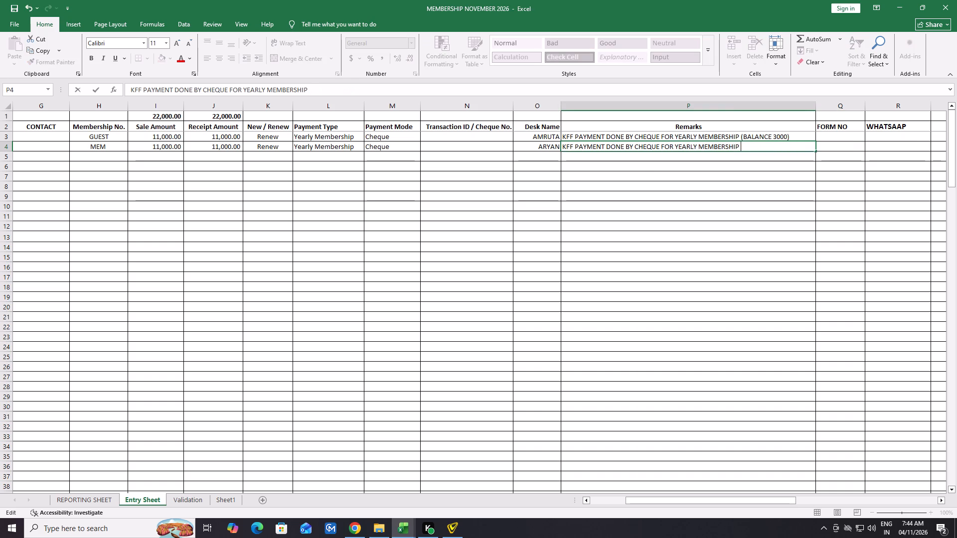
key(Return)
Enter 687N as the Receipt No. for serial number 2.
key(Up)
key(Right)
key(Down)
key(Left)
key(Left)
key(Left)
key(Left)
key(Left)
key(Left)
key(Left)
key(Left)
key(Left)
key(Left)
key(Left)
key(Left)
key(Left)
key(Left)
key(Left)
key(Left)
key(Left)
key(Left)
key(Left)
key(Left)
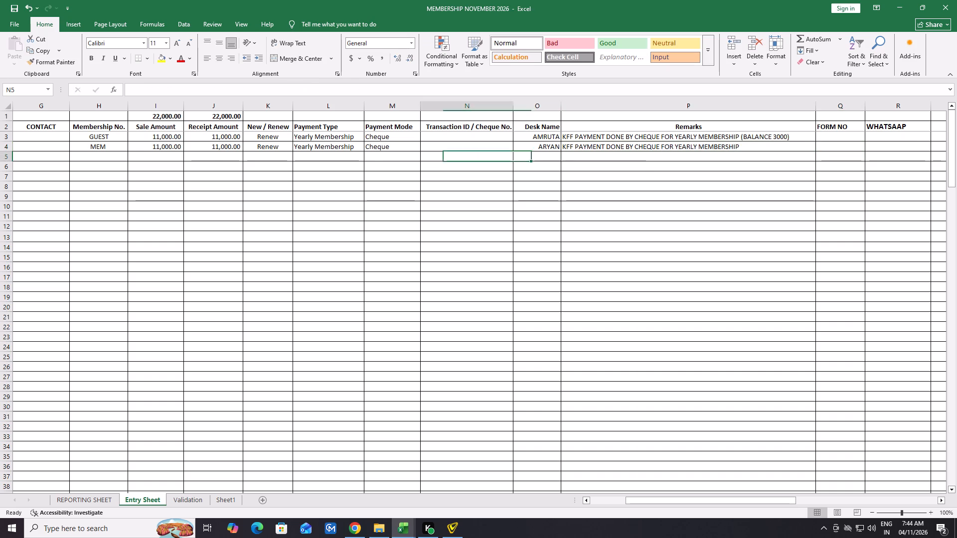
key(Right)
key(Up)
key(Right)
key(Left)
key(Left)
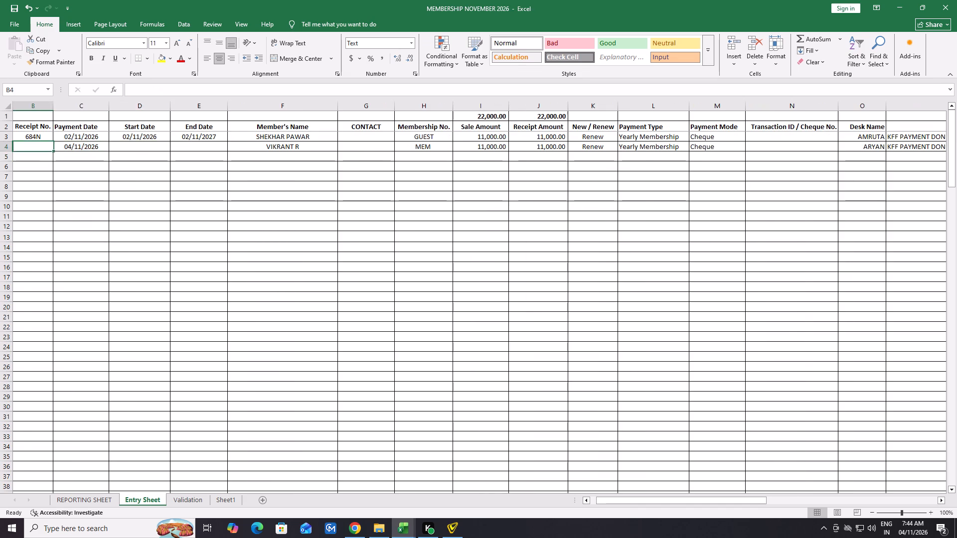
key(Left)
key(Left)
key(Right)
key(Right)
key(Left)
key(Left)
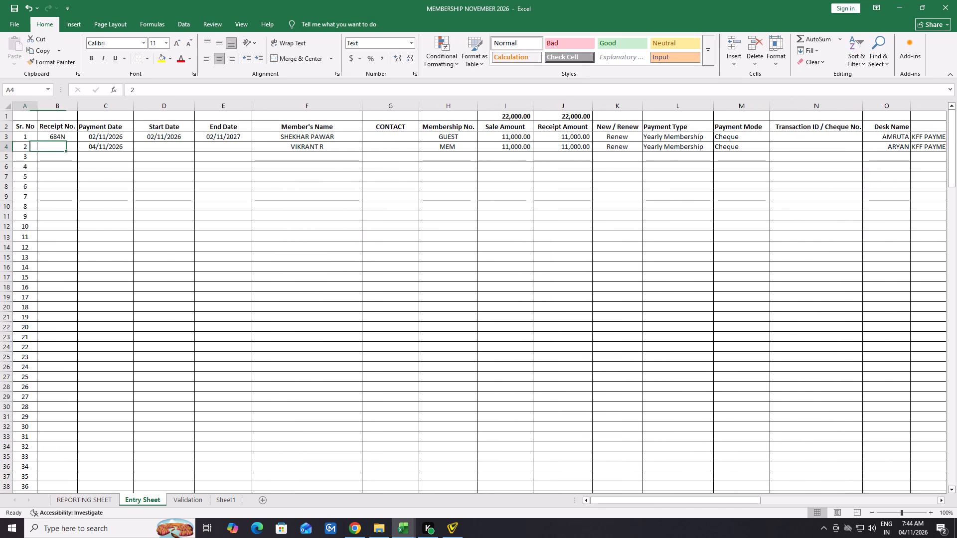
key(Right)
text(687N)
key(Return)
Leave the Start Date and End Date blank for serial number 2 and save the membership workbook.
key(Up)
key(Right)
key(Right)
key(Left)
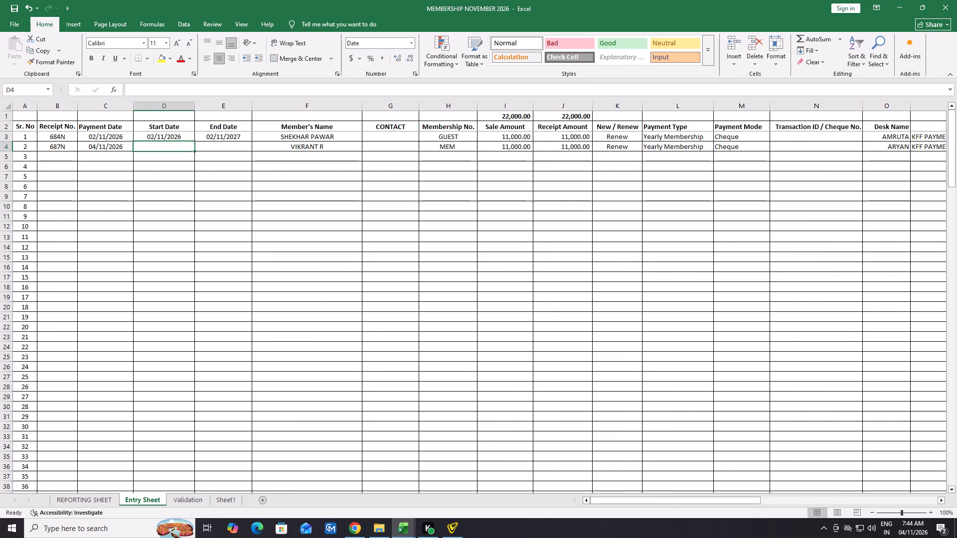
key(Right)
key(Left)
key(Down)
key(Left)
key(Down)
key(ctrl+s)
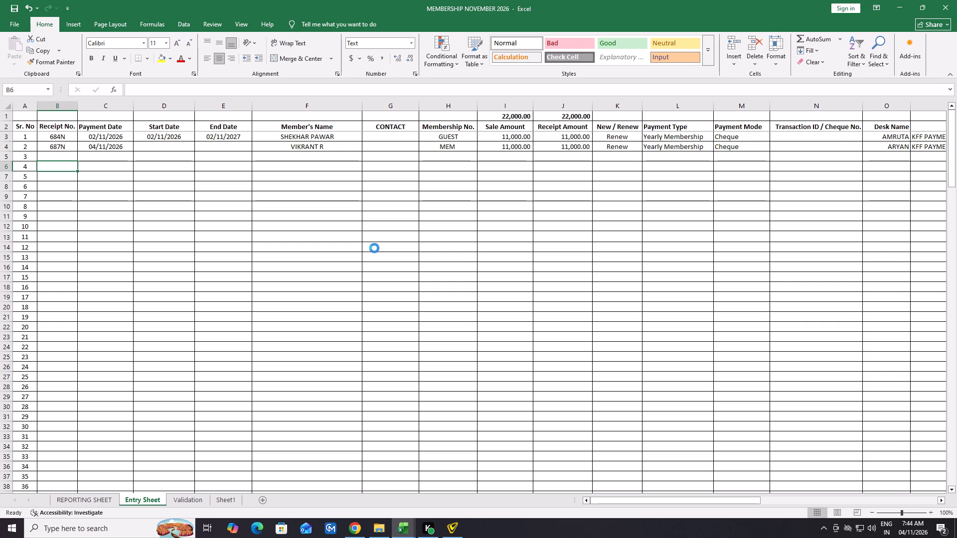
click(246, 309)
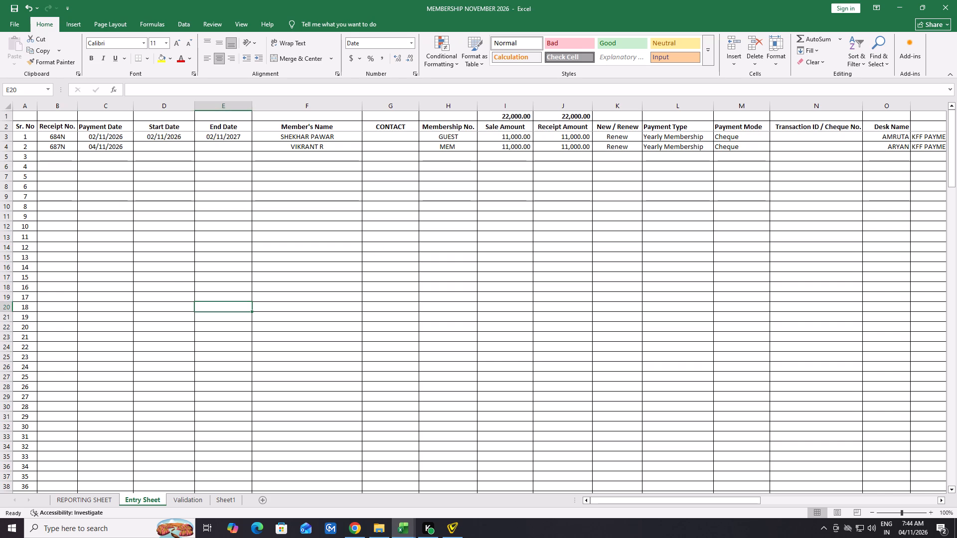
Open the MASSAGE NOVEMBER 2026 and PT NOVEMBER 2026 workbooks and go to the first empty row of the PT Entry Sheet.
click(397, 527)
click(397, 527)
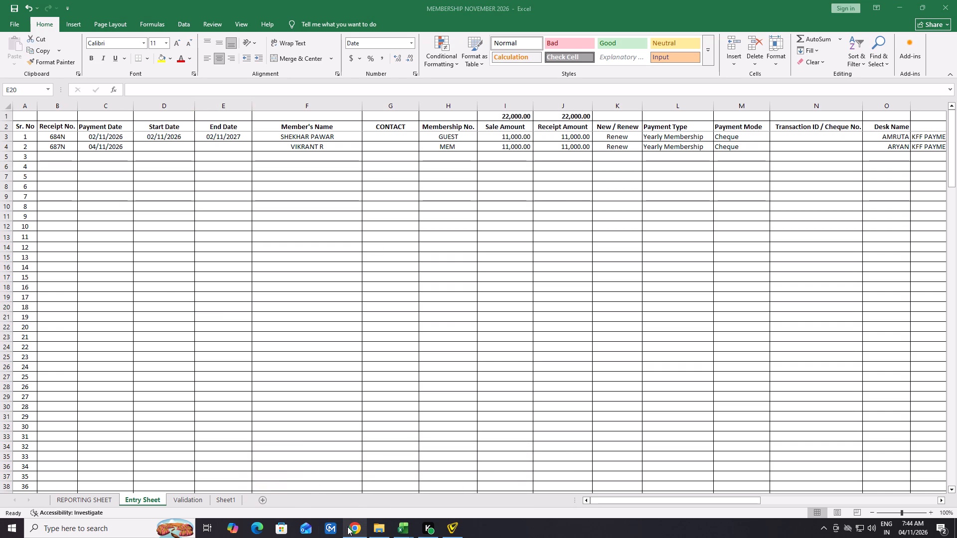
click(374, 535)
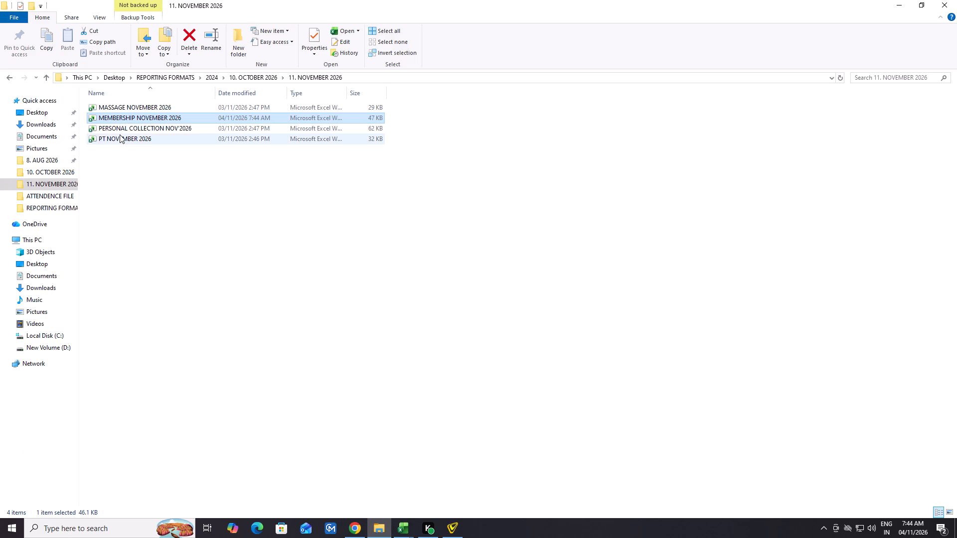
double_click(147, 104)
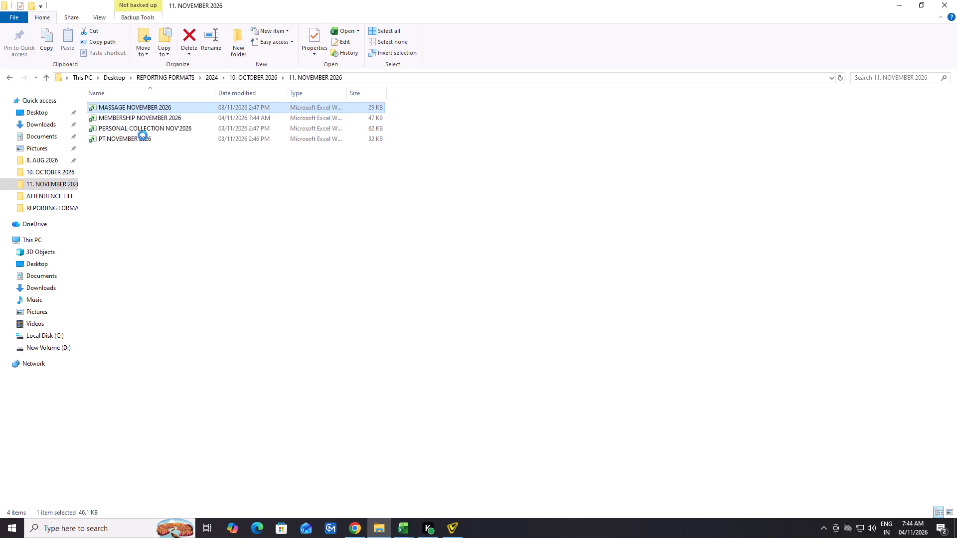
click(143, 141)
click(143, 141)
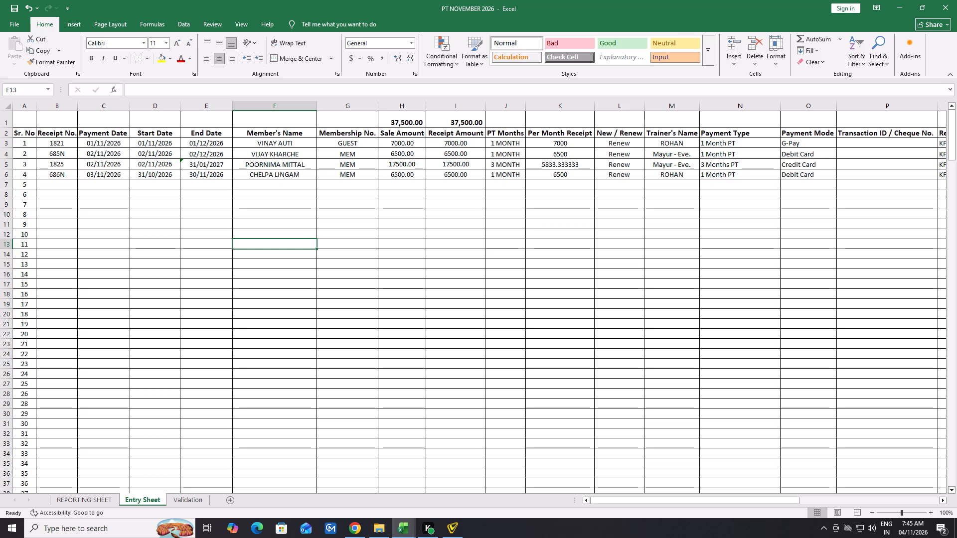
click(334, 181)
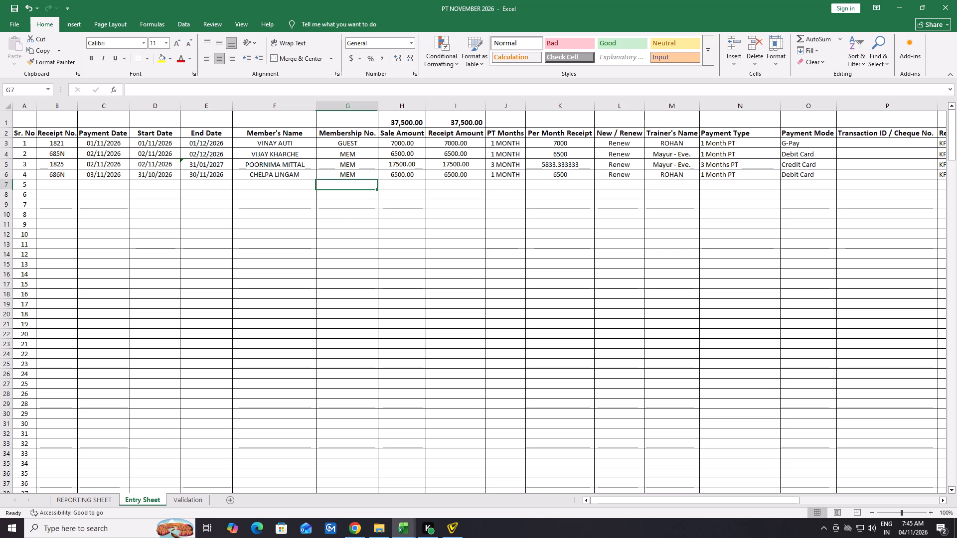
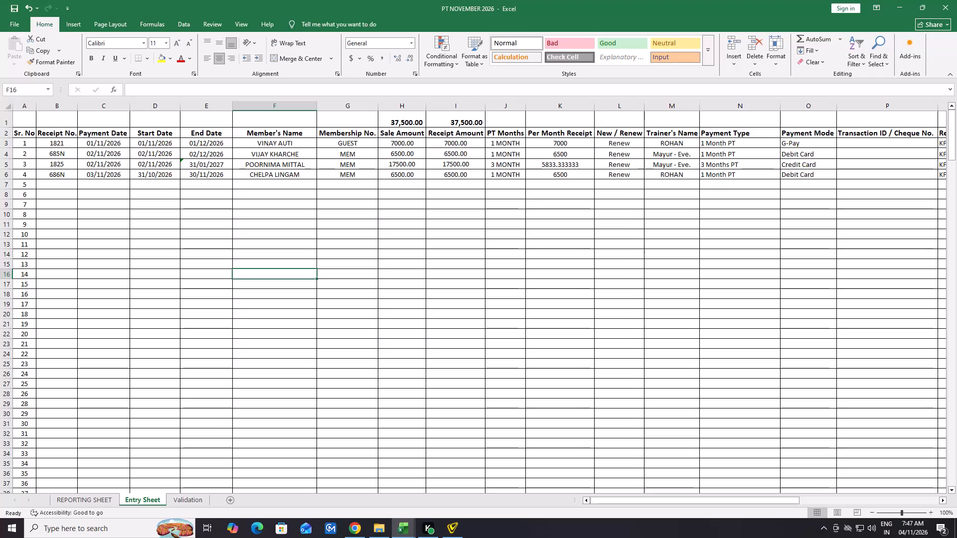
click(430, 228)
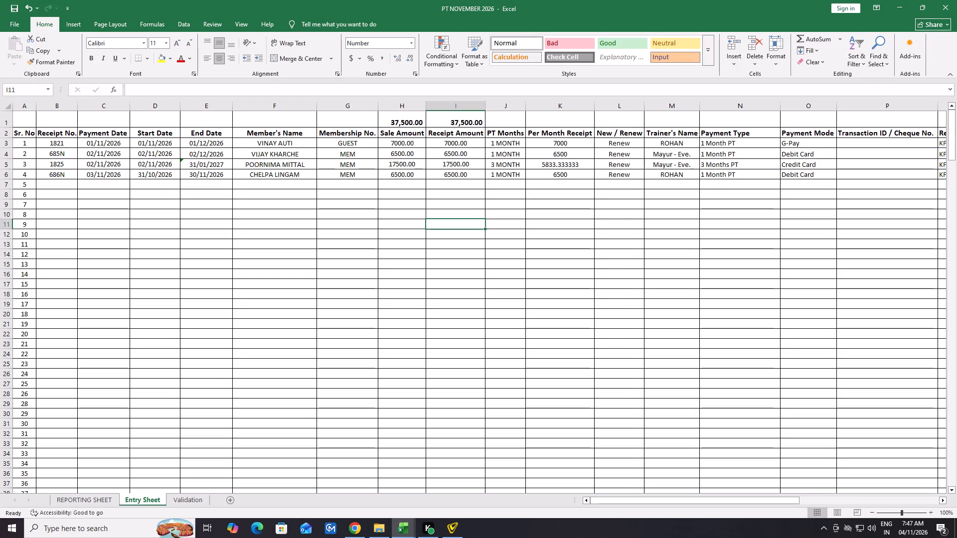
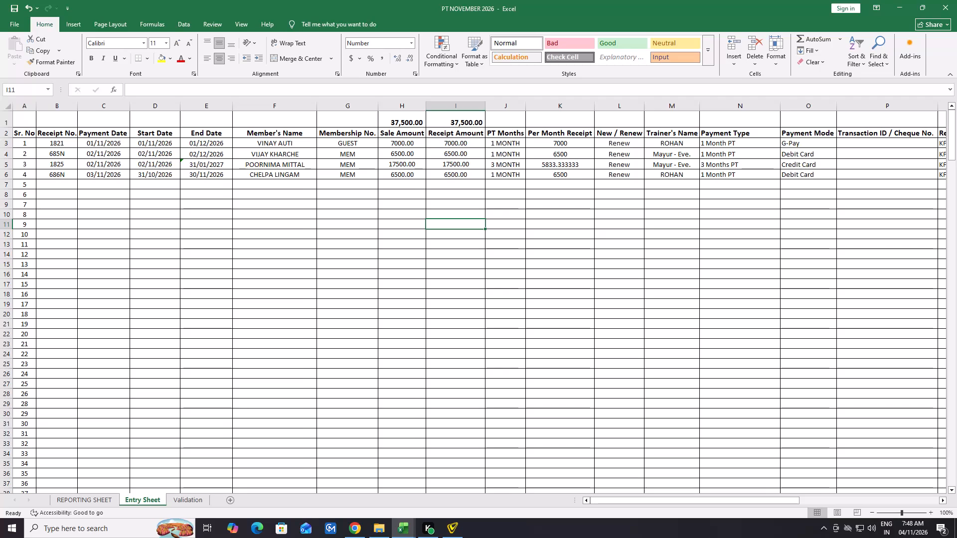
Review the November PT payment rows on the Entry Sheet across all columns, from receipt number through remarks and desk.
click(745, 208)
key(Right)
key(Right)
key(Right)
key(Up)
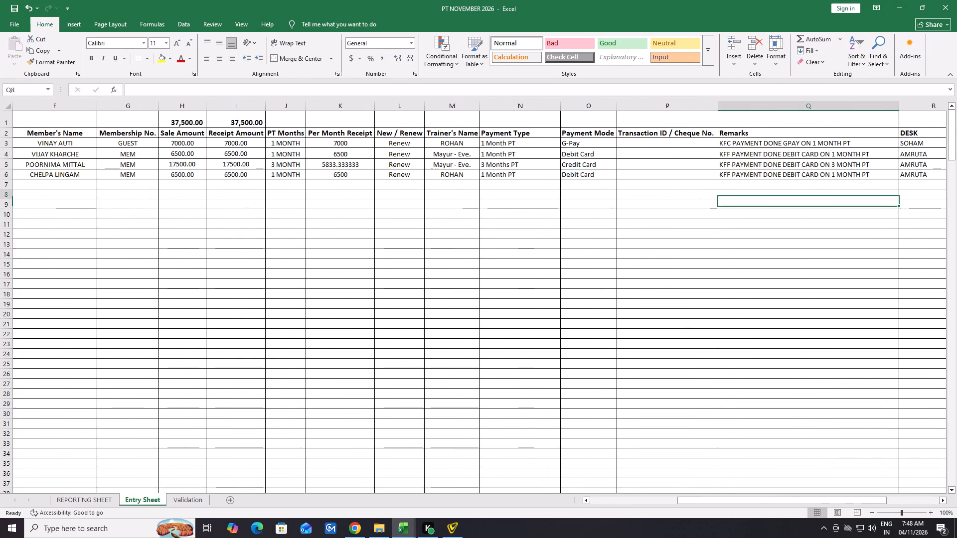
key(Right)
key(Right)
key(Up)
key(Right)
key(Left)
key(Left)
key(Left)
key(Left)
key(Left)
key(Left)
key(Left)
key(Left)
key(Left)
key(Left)
key(Left)
key(Left)
key(Left)
key(Left)
key(Left)
key(Left)
key(Left)
key(Left)
key(Left)
key(Left)
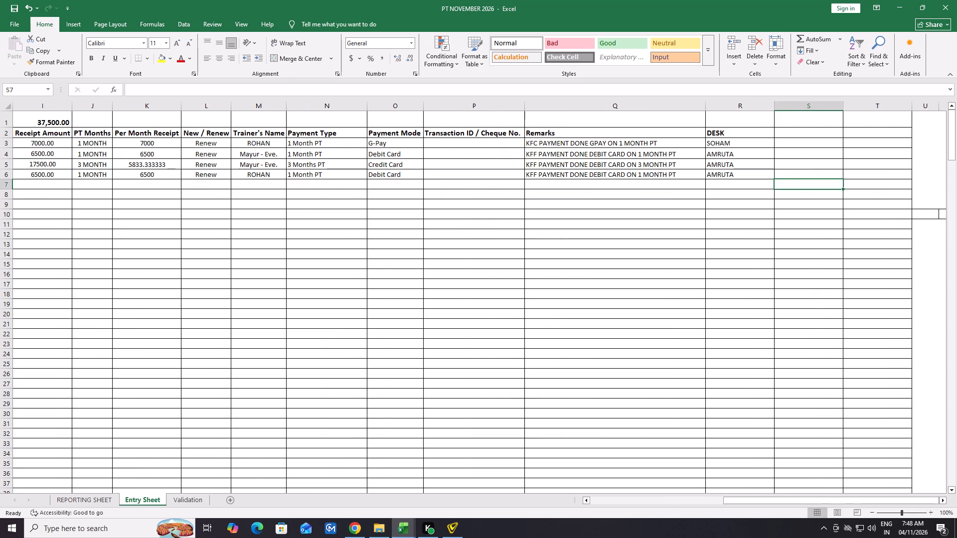
key(Down)
key(Left)
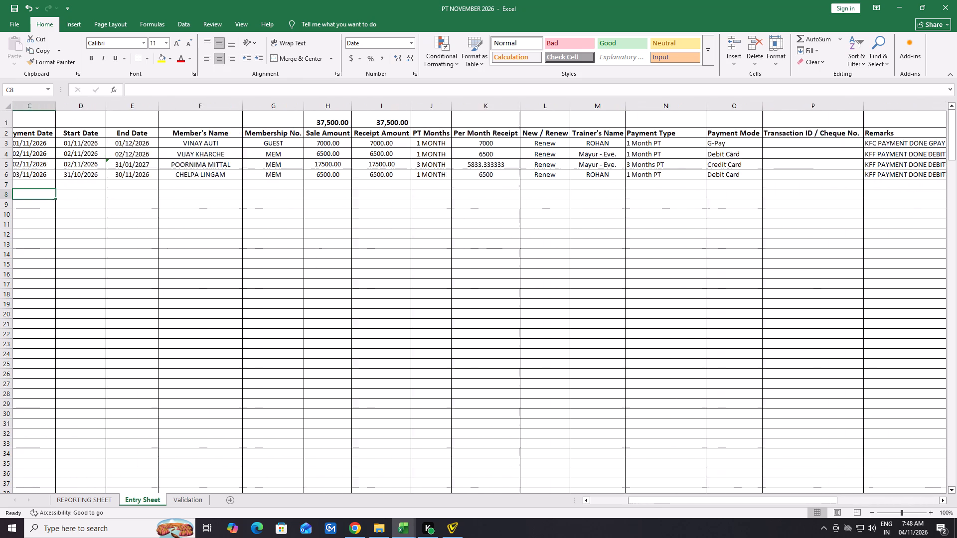
key(Left)
key(Right)
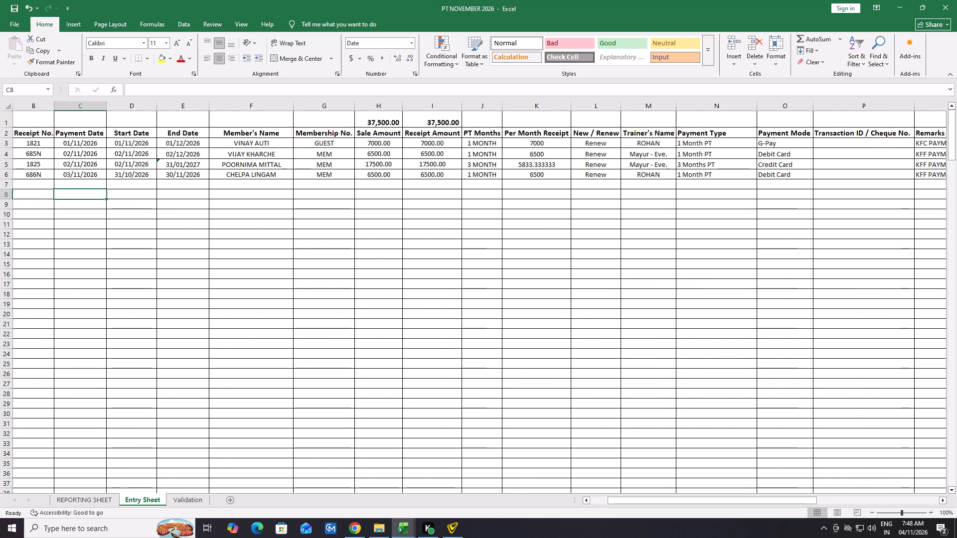
key(Left)
key(Left)
key(Right)
key(Left)
key(Left)
key(Right)
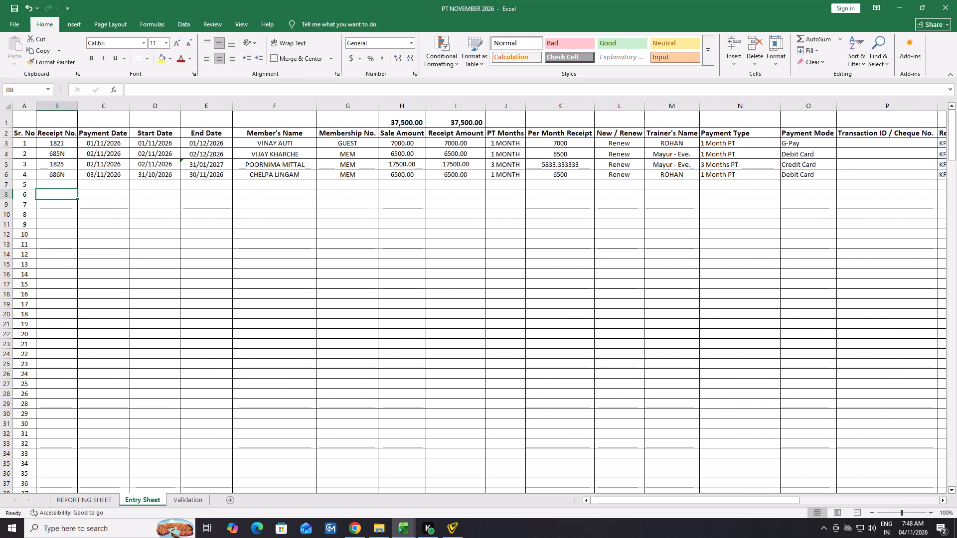
key(Right)
key(Right)
key(Right)
key(Right)
key(Right)
key(Right)
key(Right)
key(Right)
key(Right)
key(Right)
key(Right)
key(Down)
scroll(746, 208, down, 2)
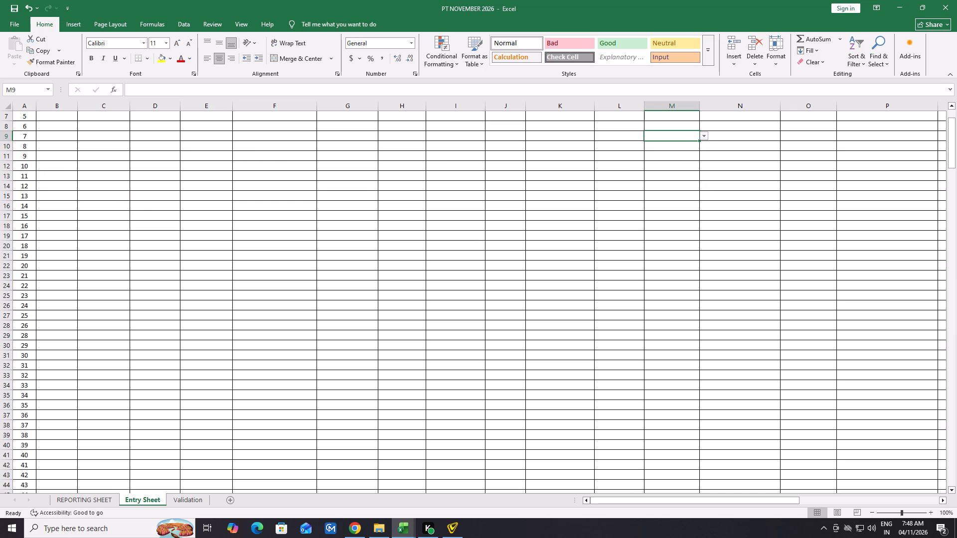
scroll(280, 469, up, 9)
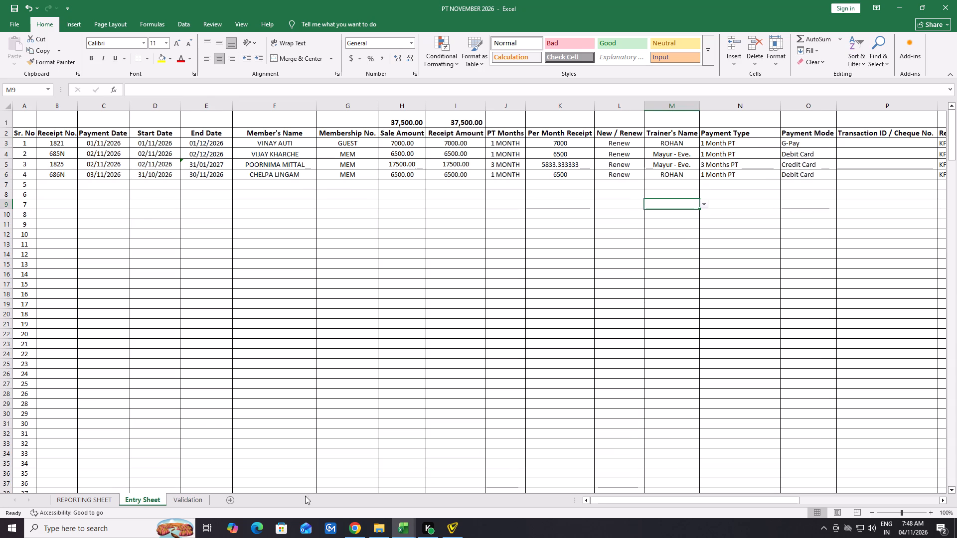
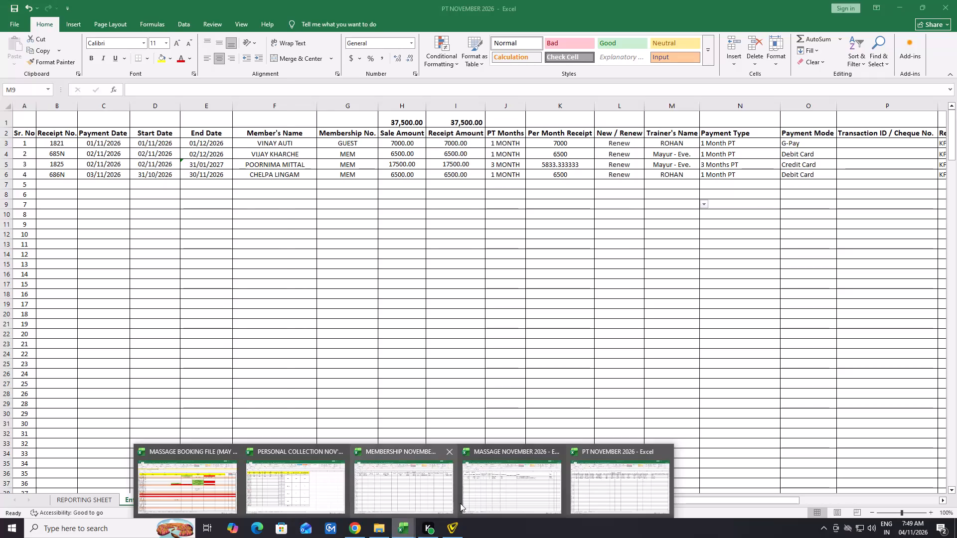
Switch to the MASSAGE NOVEMBER 2026 workbook and enter the member's name in the Entry Sheet row for Sr. No. 4.
click(522, 481)
middle_drag(380, 284, 0, 287)
click(276, 191)
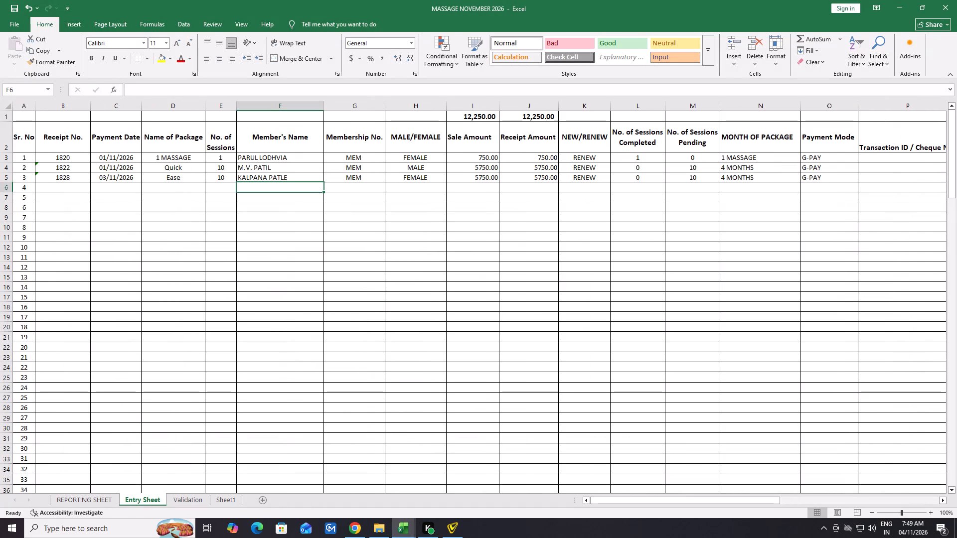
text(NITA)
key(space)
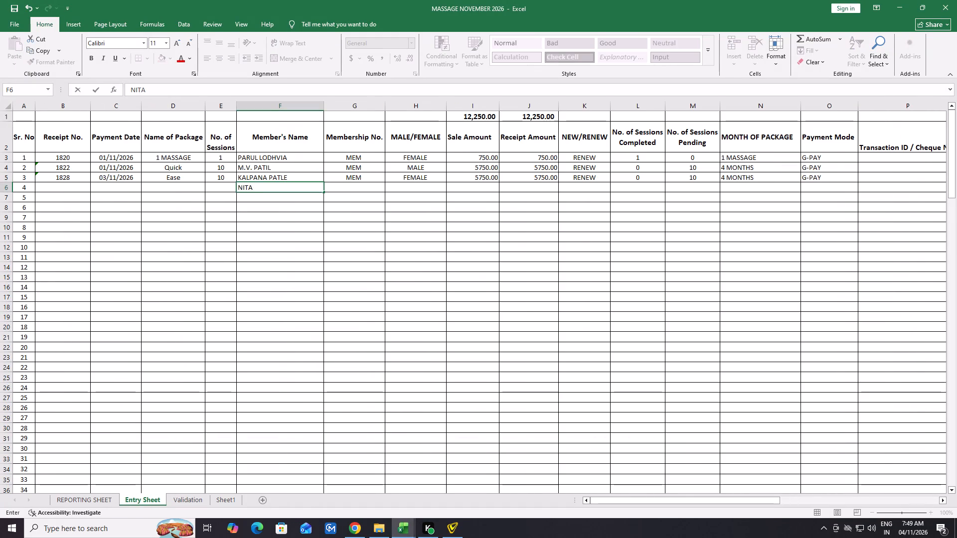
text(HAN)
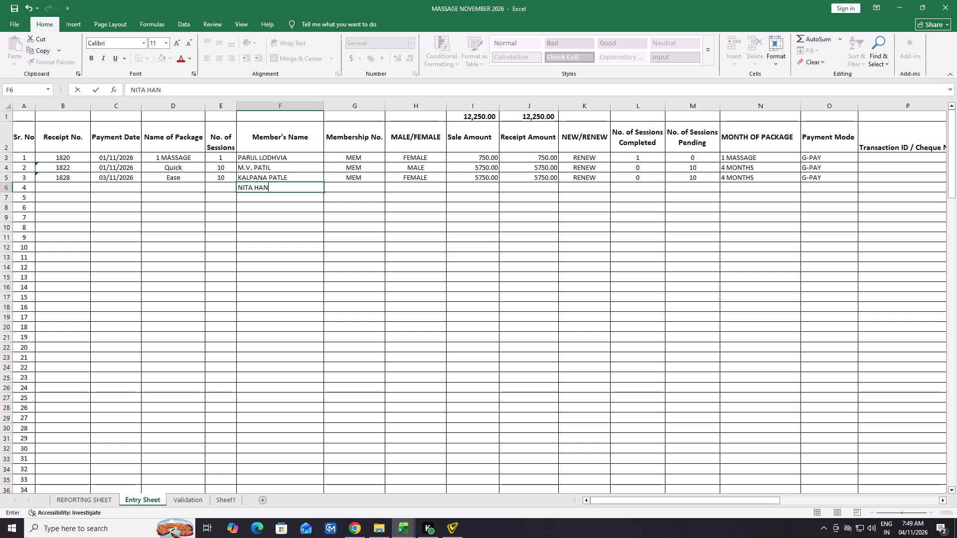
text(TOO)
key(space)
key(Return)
Enter receipt number 1831 for the new massage entry.
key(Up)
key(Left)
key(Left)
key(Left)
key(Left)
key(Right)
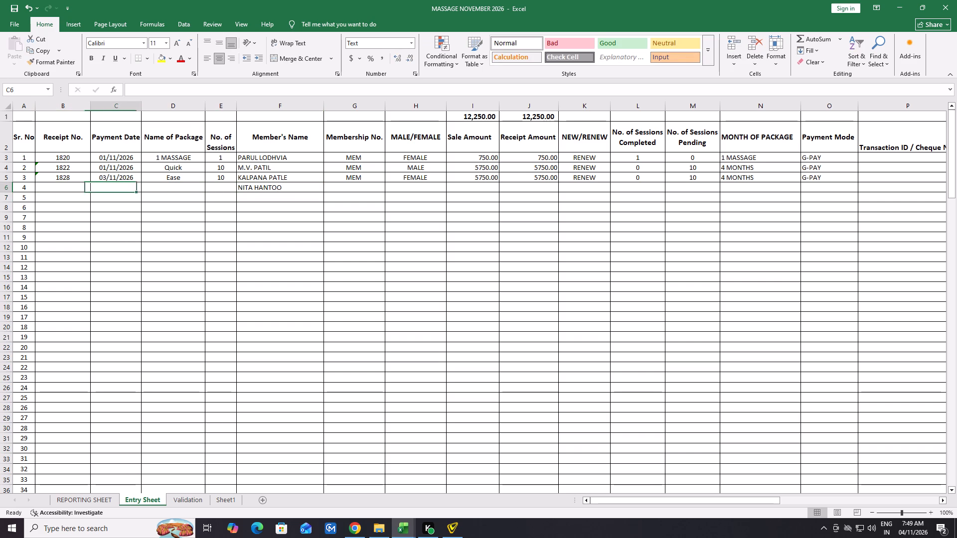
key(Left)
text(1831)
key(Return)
Set the new entry's payment date to 03/11/2026, matching the row above.
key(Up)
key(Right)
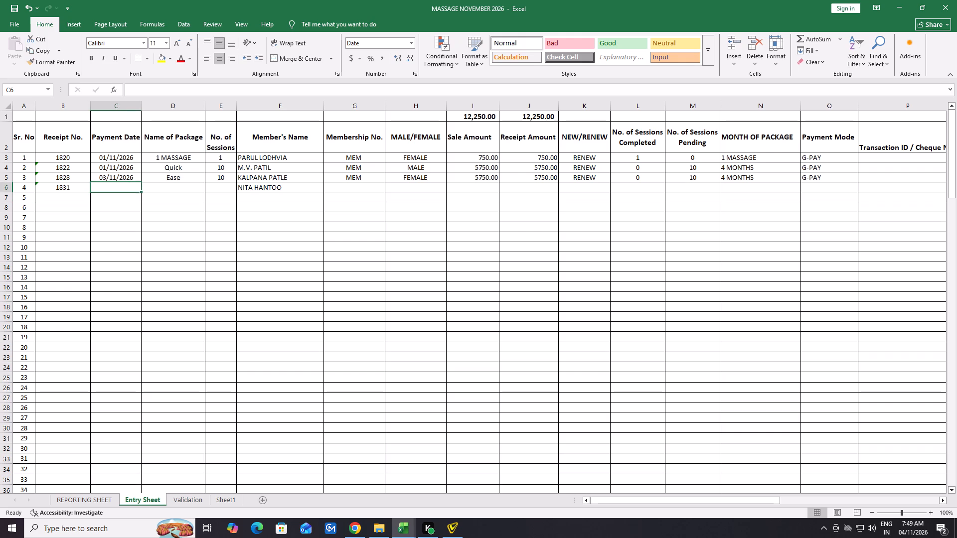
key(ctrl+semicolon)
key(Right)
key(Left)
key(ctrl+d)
Copy the 1 MASSAGE package name from the first entry into the new row and set its number of sessions to 1.
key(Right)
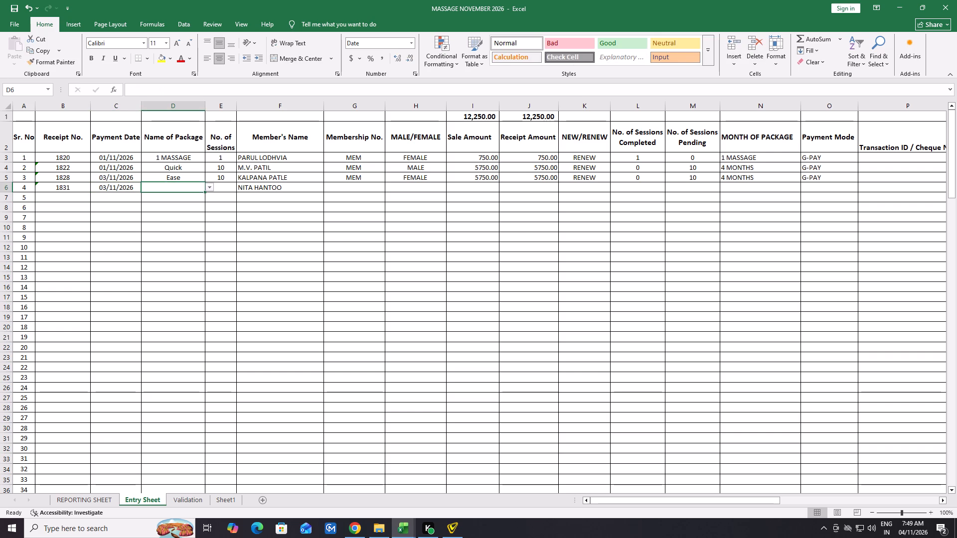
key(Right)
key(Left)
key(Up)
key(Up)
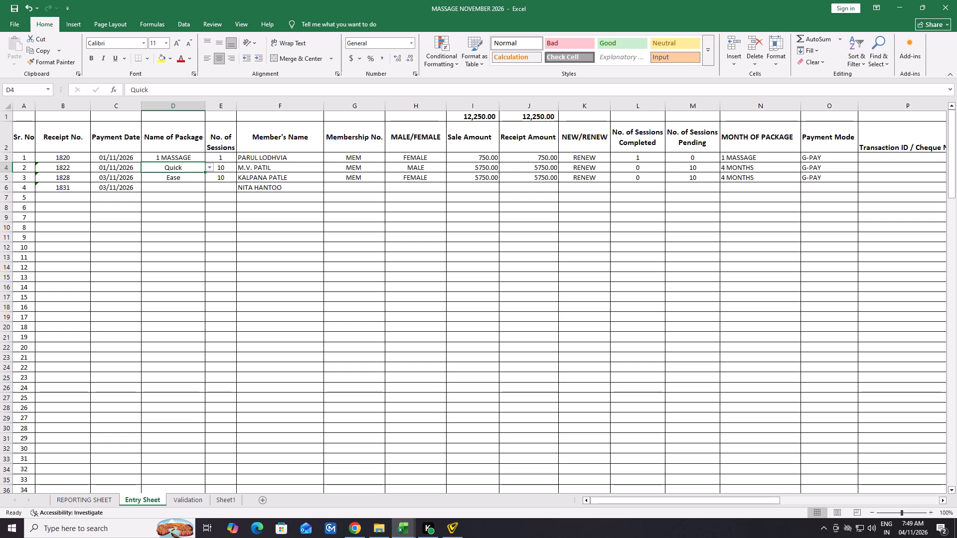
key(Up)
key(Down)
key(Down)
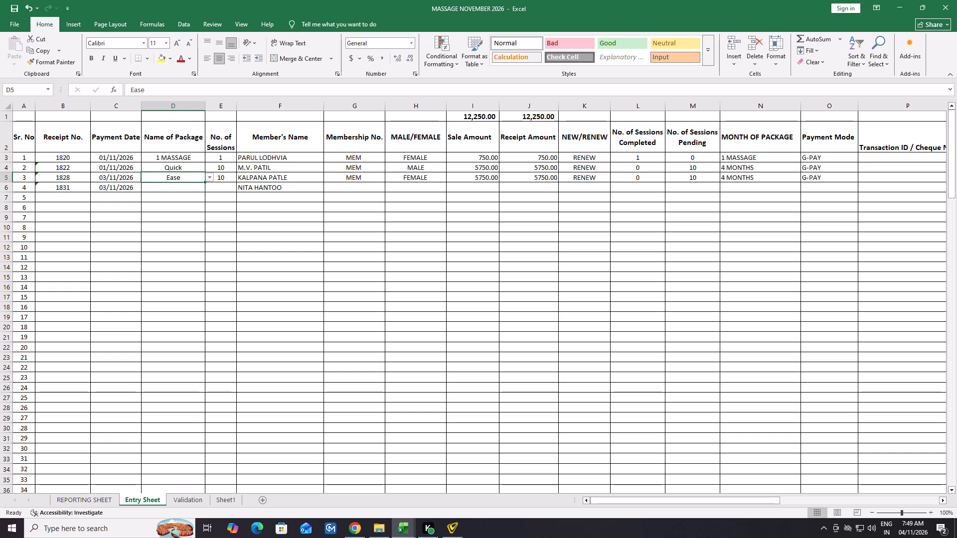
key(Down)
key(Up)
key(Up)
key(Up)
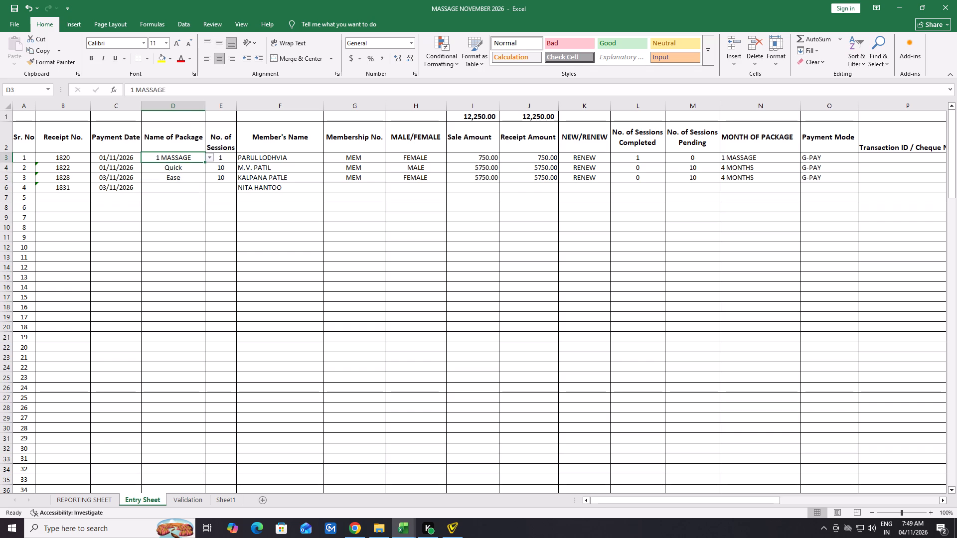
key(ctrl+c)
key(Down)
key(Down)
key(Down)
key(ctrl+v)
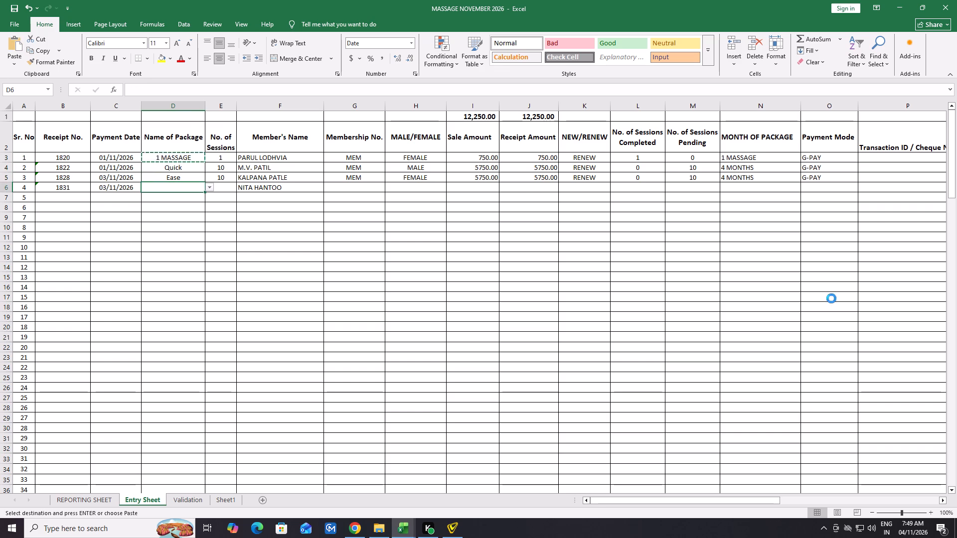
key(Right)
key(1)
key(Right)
Enter the member's membership number in the new massage entry.
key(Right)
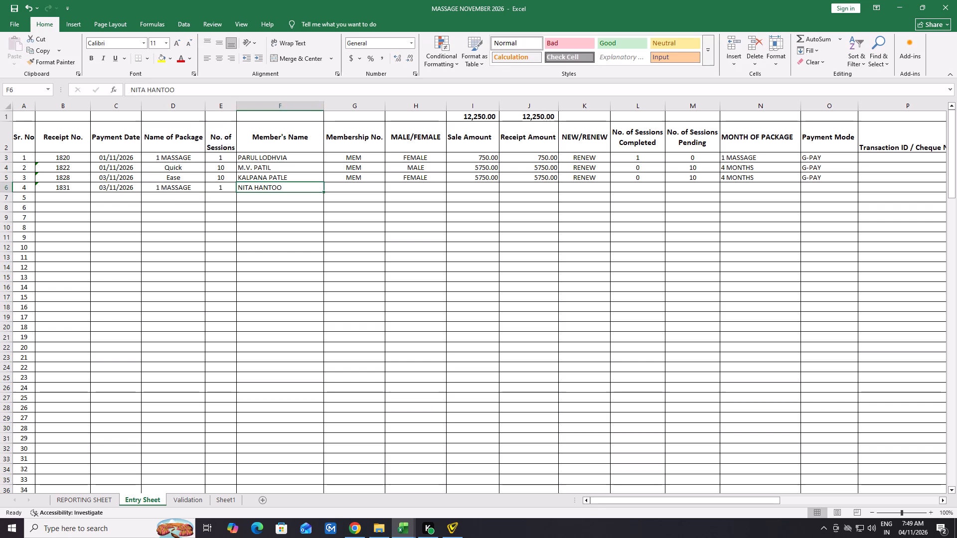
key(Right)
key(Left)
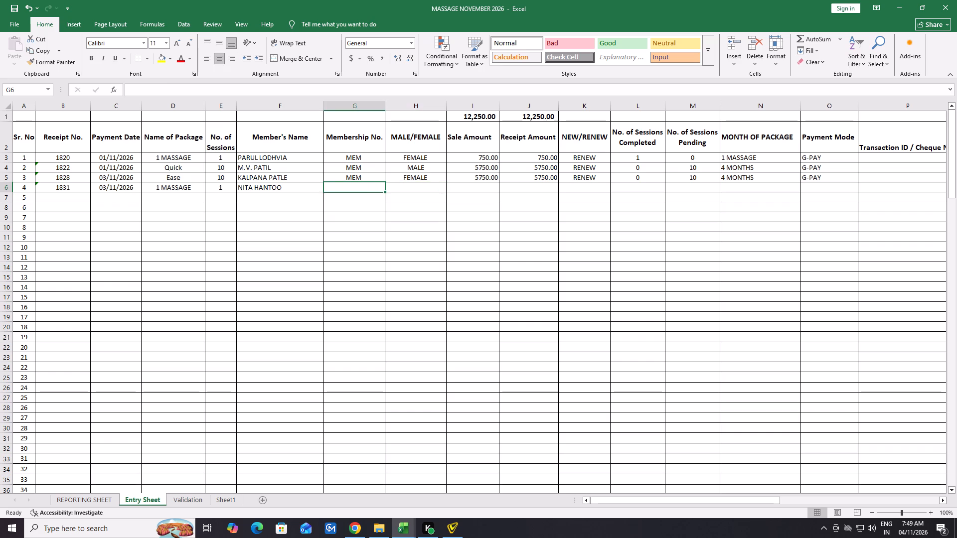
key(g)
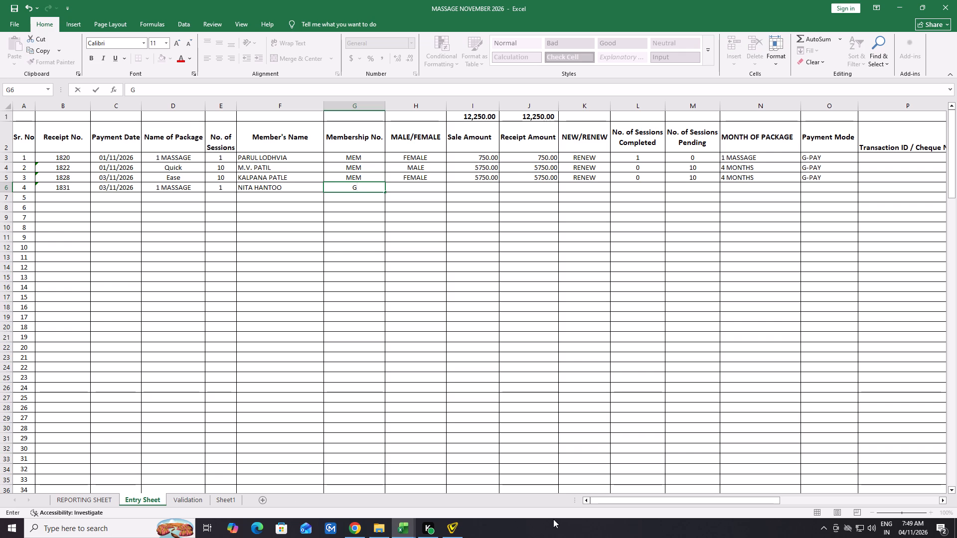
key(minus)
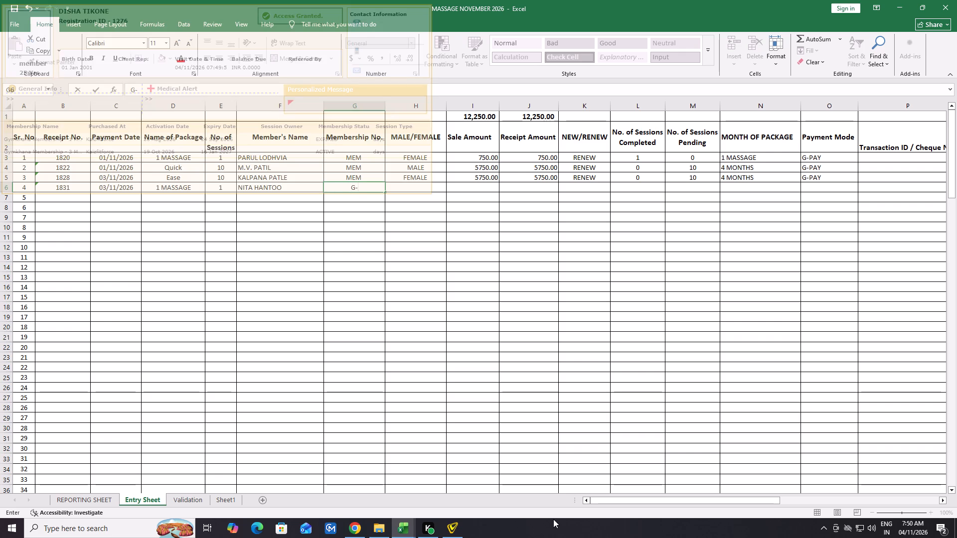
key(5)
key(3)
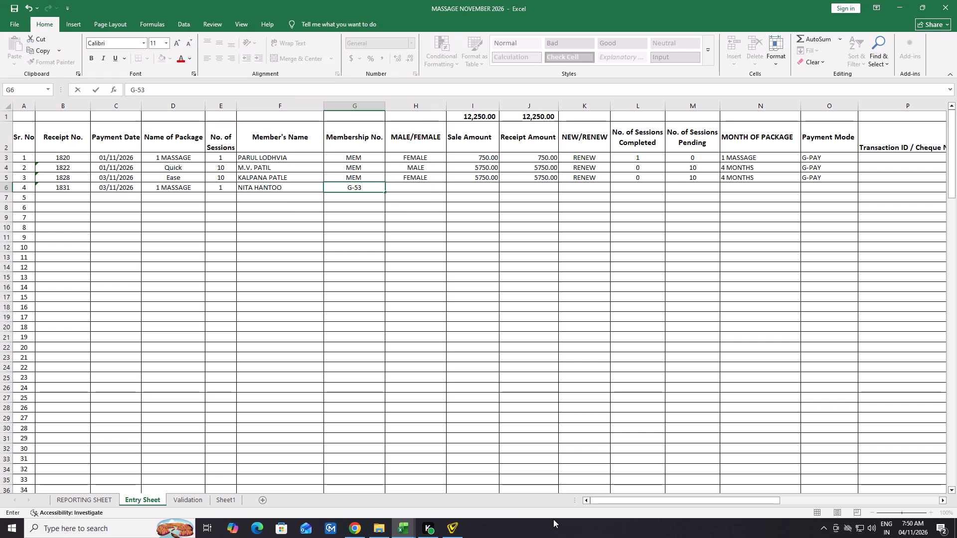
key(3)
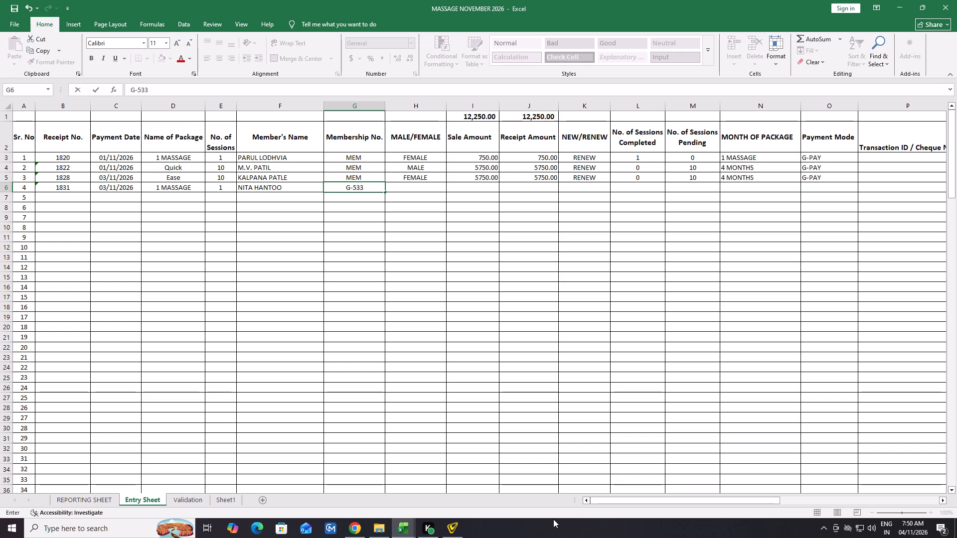
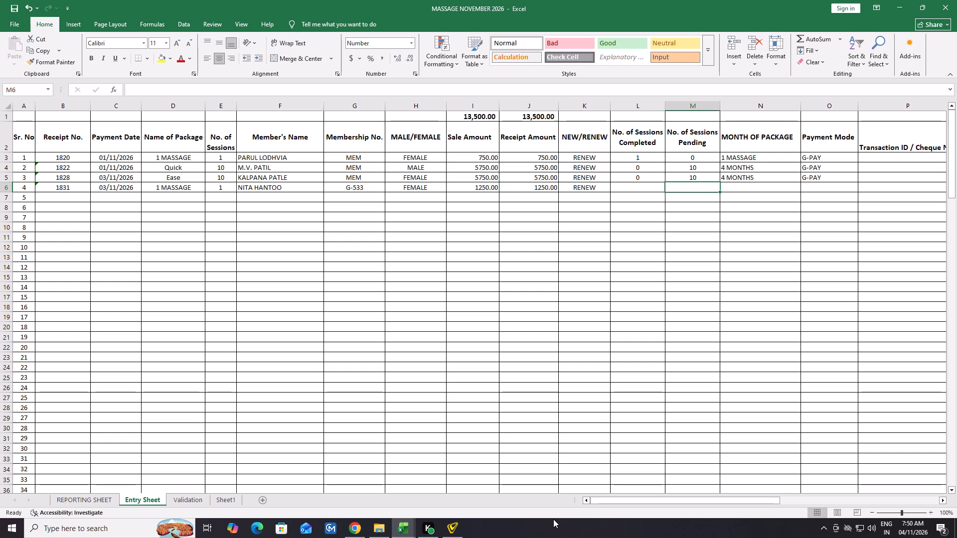
Set the new massage entry's completed sessions to 1 and pending sessions to 0.
key(Left)
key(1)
key(Right)
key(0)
key(Right)
Copy the package month 1 MASSAGE and payment mode G-PAY from the first entry into the new massage row.
key(Right)
key(Left)
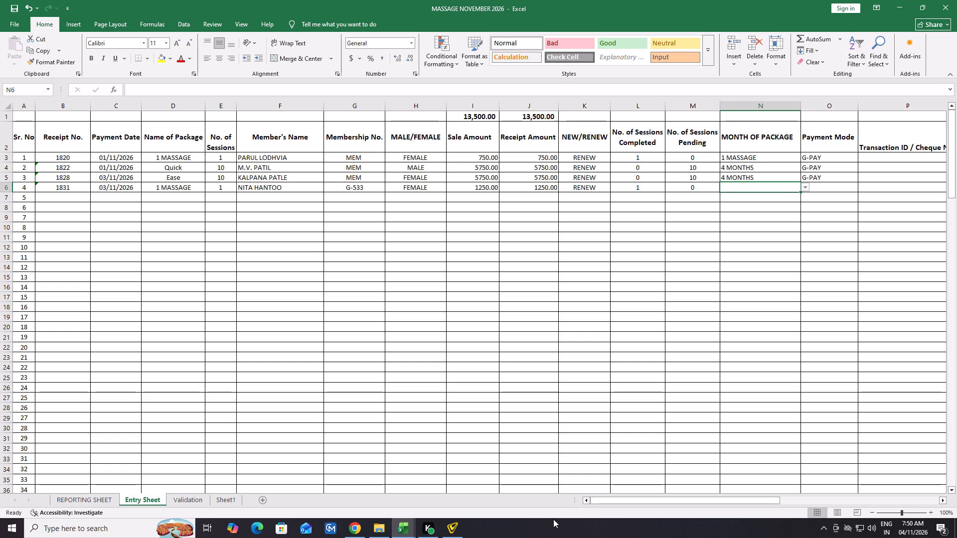
key(Up)
key(Up)
key(Up)
key(shift+Right)
key(ctrl+c)
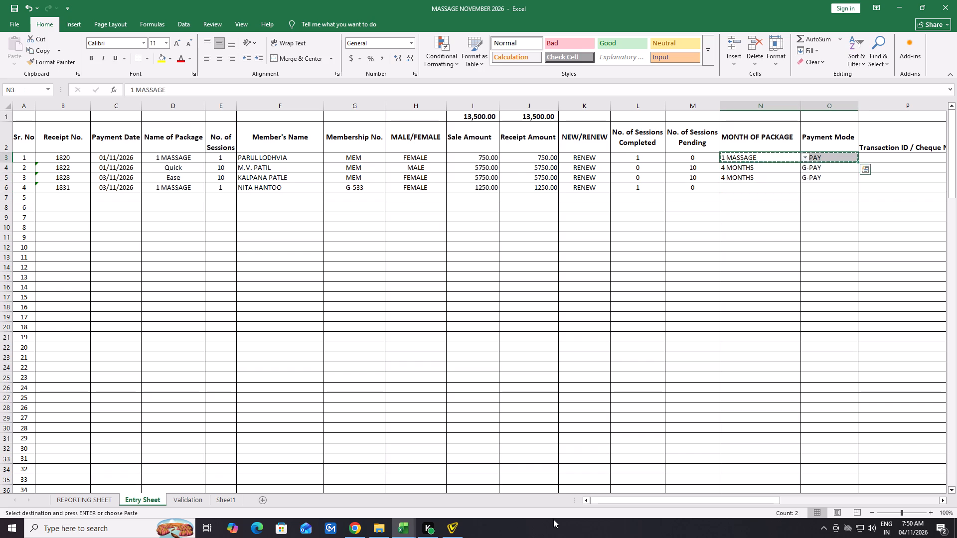
key(Down)
key(Down)
key(Down)
key(ctrl+v)
Copy the first entry's remark, KFC PAYMENT DONE GPAY ON 1 MASSAGE, into the new massage row.
key(Right)
key(Right)
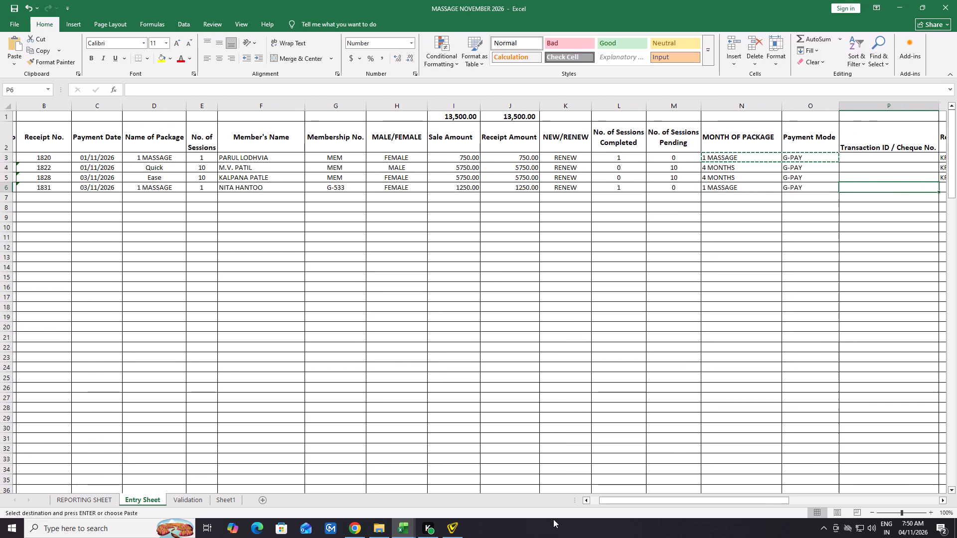
key(Right)
key(Right)
key(Left)
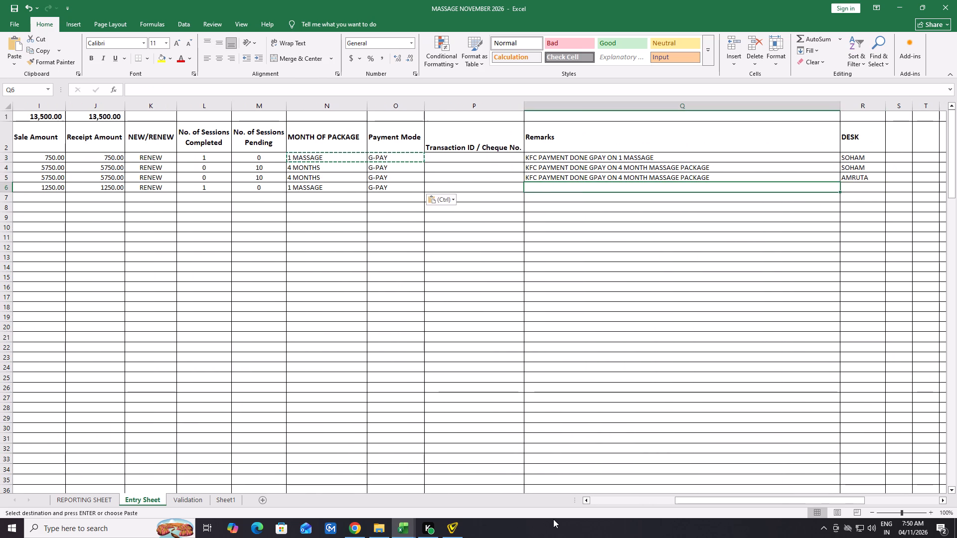
key(Up)
key(Up)
key(Up)
key(ctrl+c)
key(Down)
key(Down)
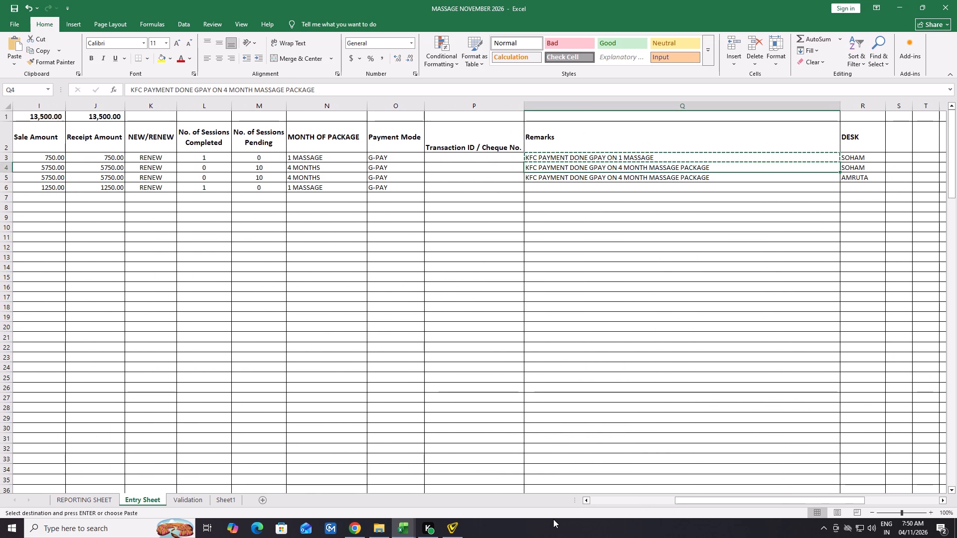
key(Down)
key(ctrl+v)
Append (2 STEAM ) to the end of the new massage entry's remark.
key(F2)
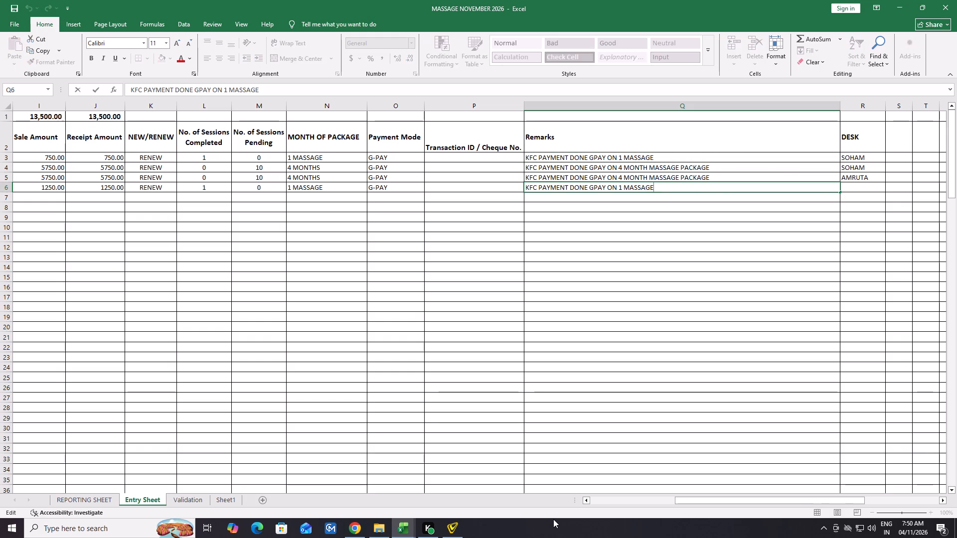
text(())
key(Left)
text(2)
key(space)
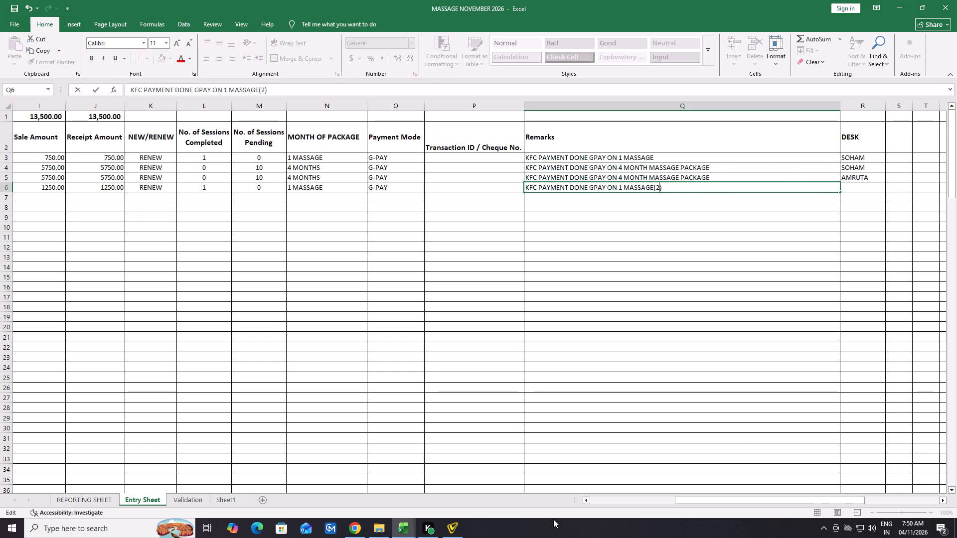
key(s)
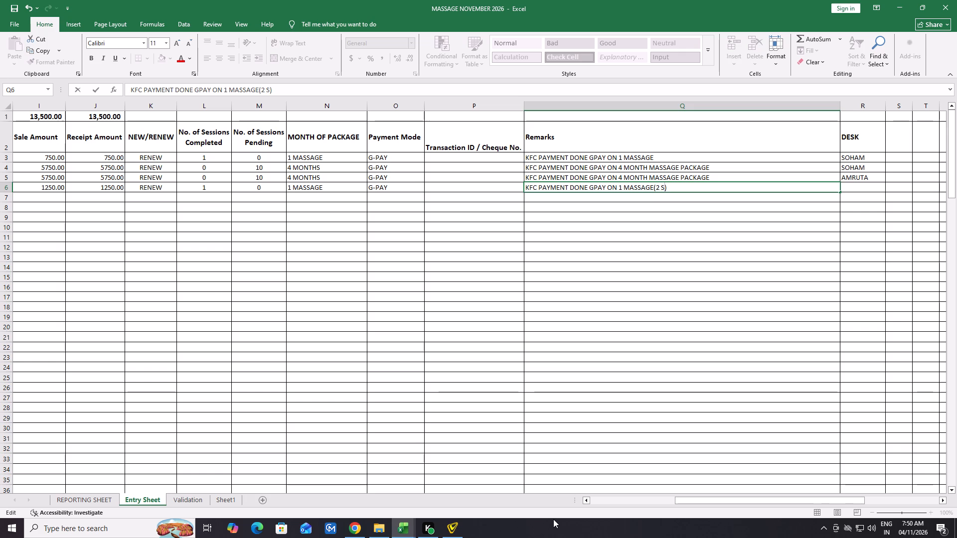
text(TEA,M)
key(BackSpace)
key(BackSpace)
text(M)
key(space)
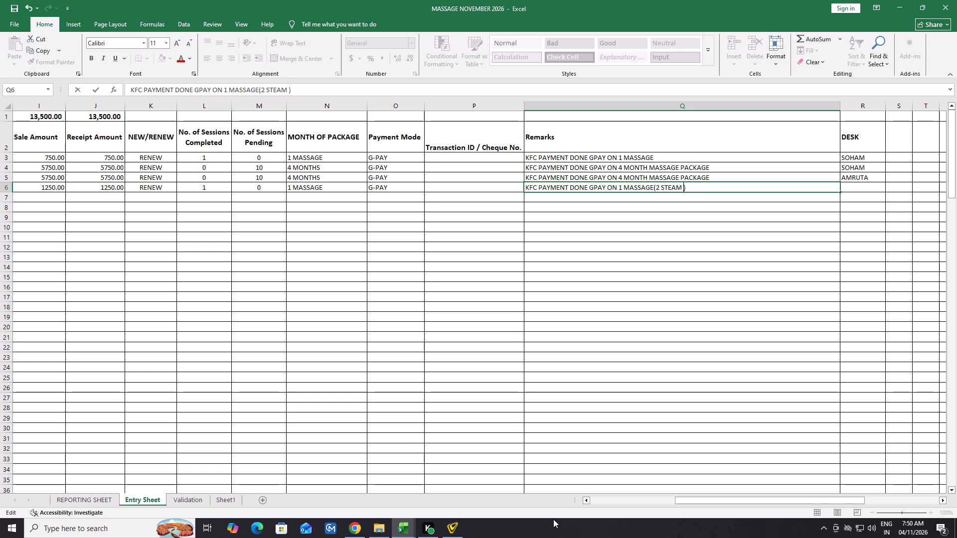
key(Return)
Enter AJINKYA as the desk for the new massage entry.
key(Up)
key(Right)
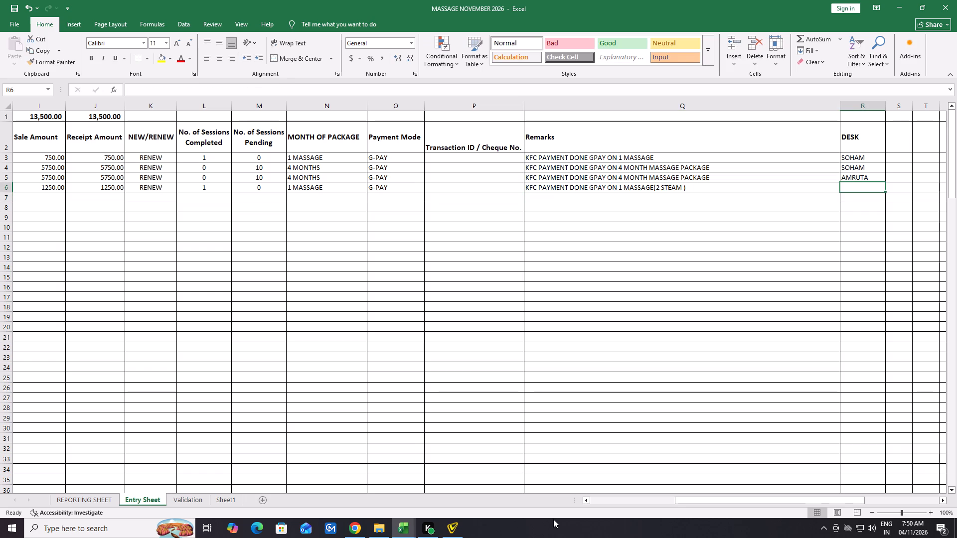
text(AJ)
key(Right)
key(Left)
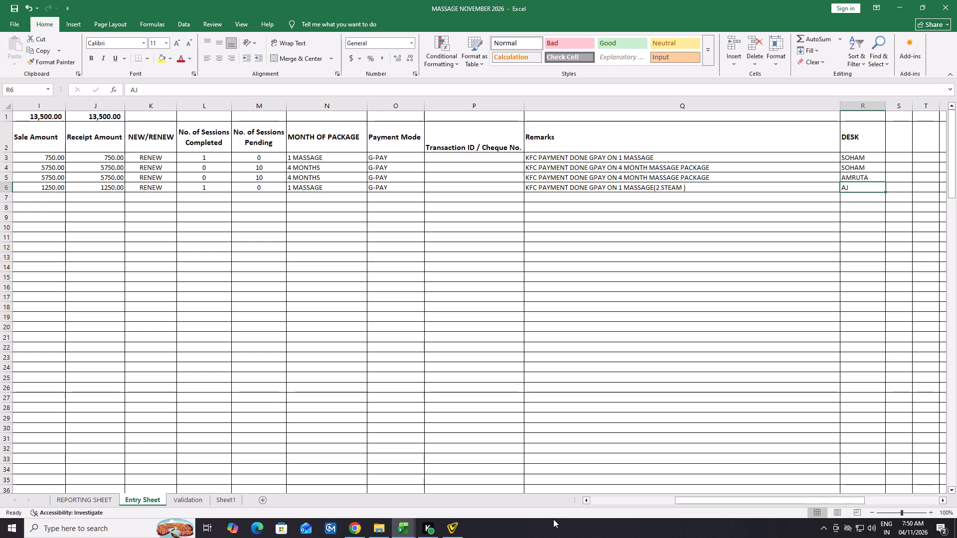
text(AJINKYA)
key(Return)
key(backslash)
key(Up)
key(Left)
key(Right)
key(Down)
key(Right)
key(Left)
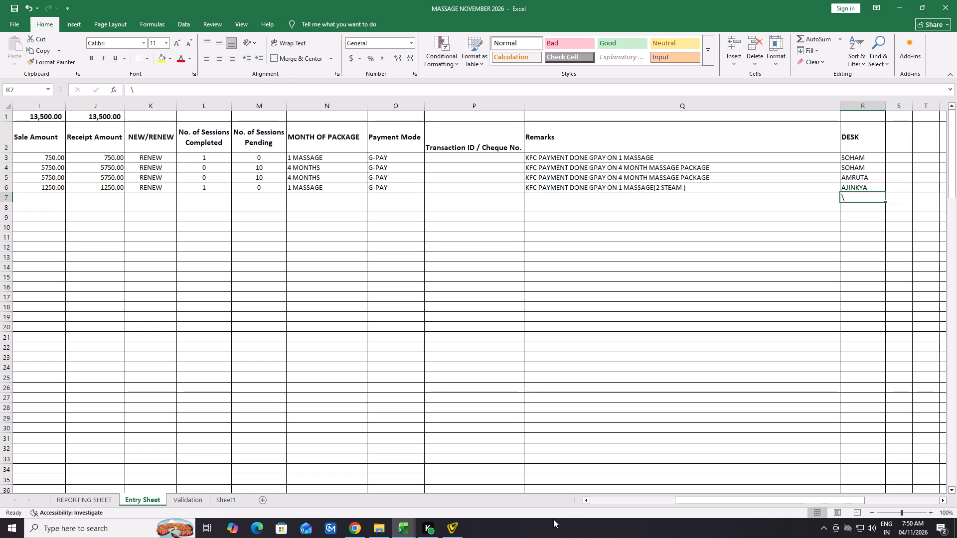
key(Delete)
Return to the start of the massage entries and save the massage workbook.
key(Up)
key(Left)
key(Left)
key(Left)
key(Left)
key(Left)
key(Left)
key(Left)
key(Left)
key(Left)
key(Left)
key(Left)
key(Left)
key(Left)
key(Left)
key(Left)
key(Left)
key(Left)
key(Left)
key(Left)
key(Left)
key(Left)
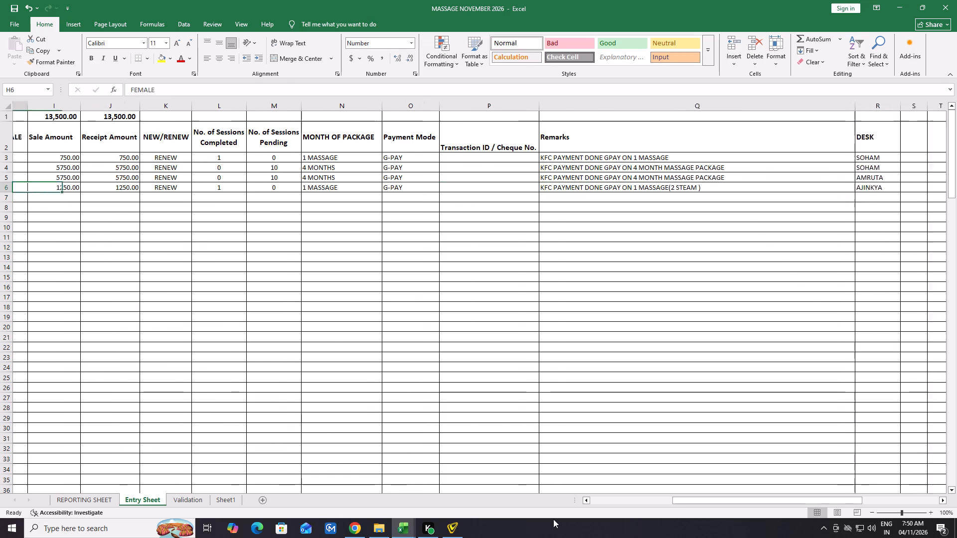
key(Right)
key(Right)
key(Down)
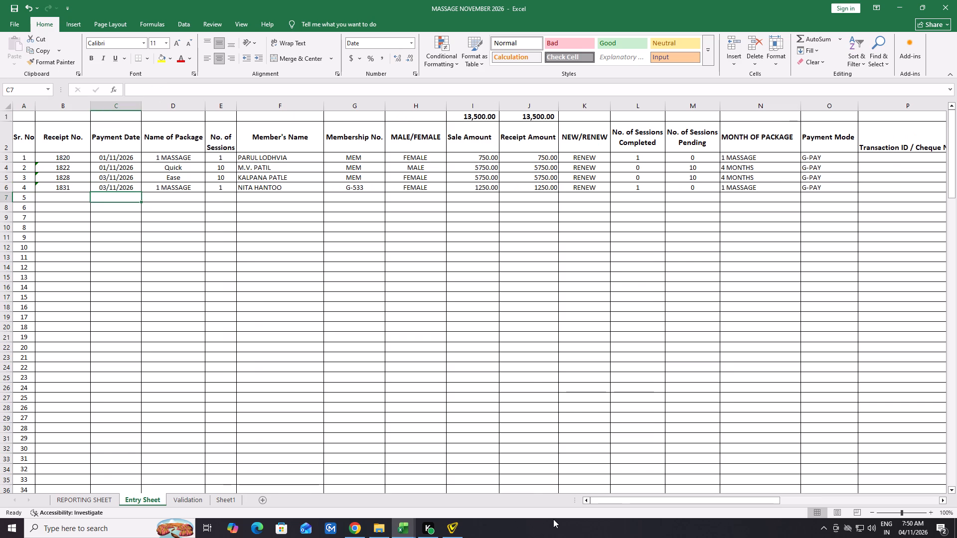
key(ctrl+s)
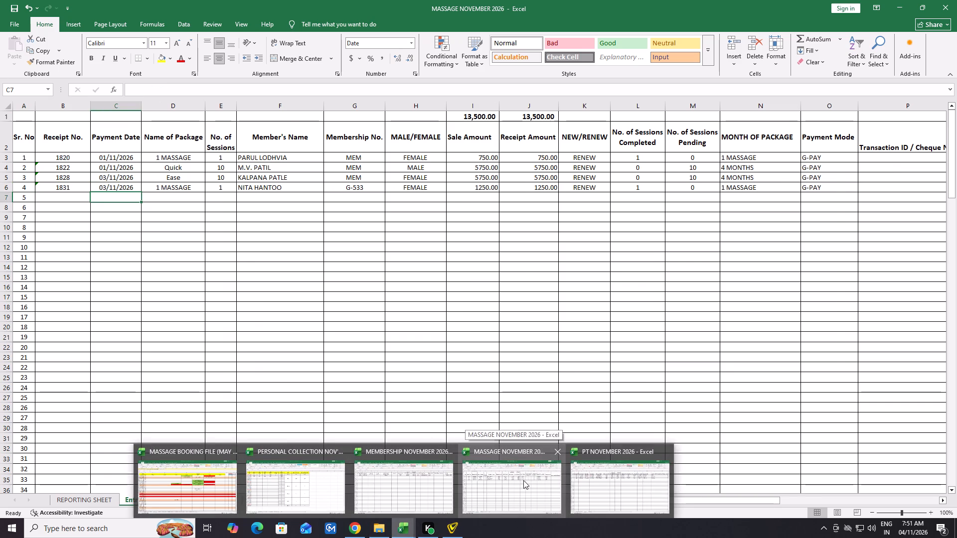
Switch to the PT NOVEMBER 2026 workbook and select the member's name cell of entry 5.
click(604, 495)
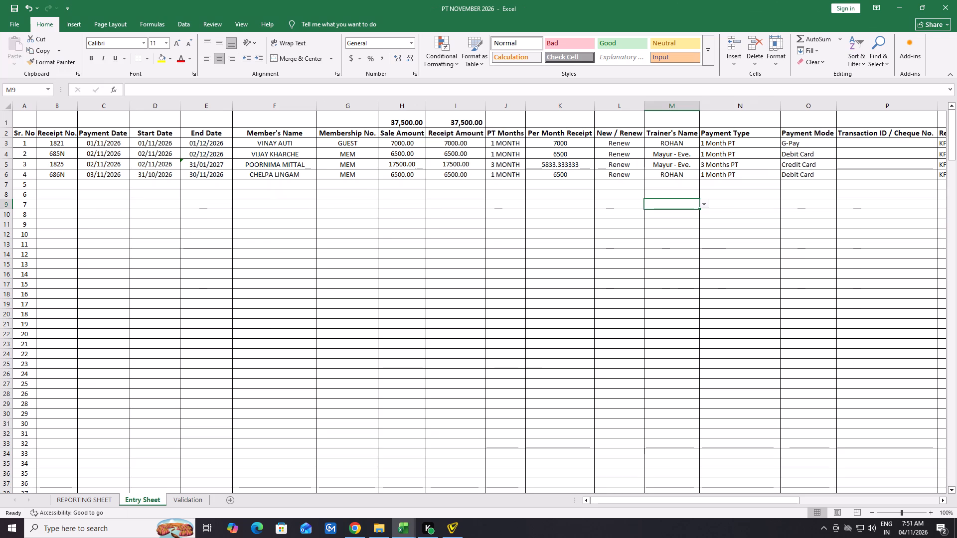
click(261, 185)
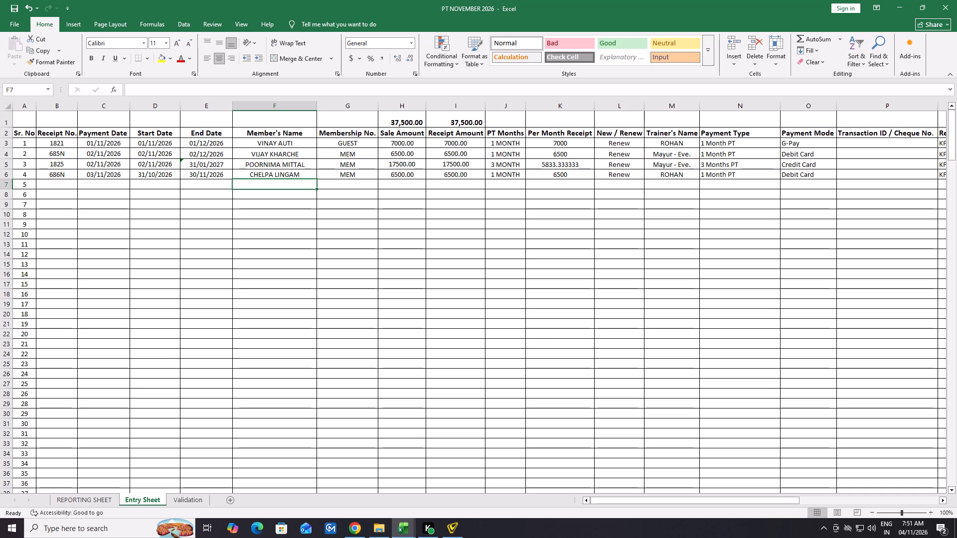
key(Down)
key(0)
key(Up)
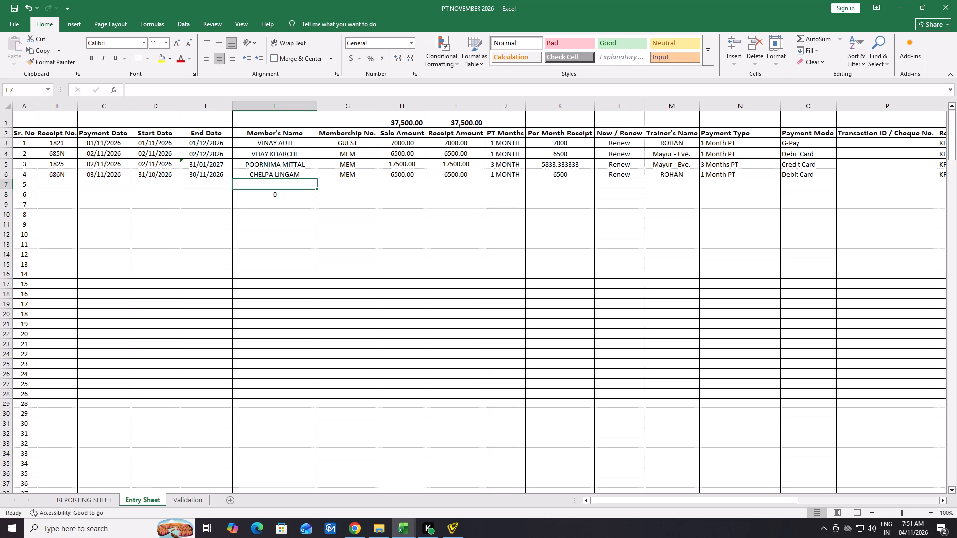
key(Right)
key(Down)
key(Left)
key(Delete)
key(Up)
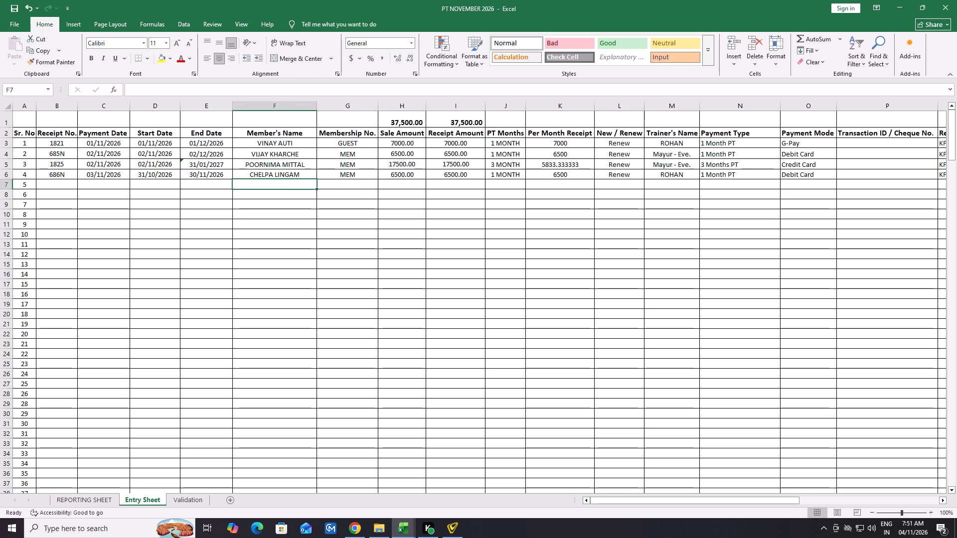
Enter the member's name for PT entry 5.
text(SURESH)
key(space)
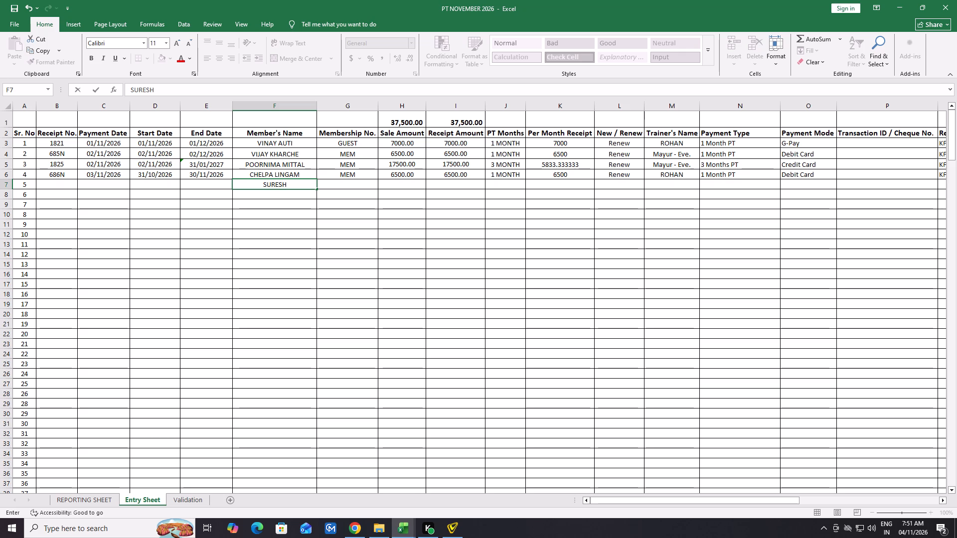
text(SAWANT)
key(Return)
Fill the new PT entry's payment date with 03/11/2026 from the row above.
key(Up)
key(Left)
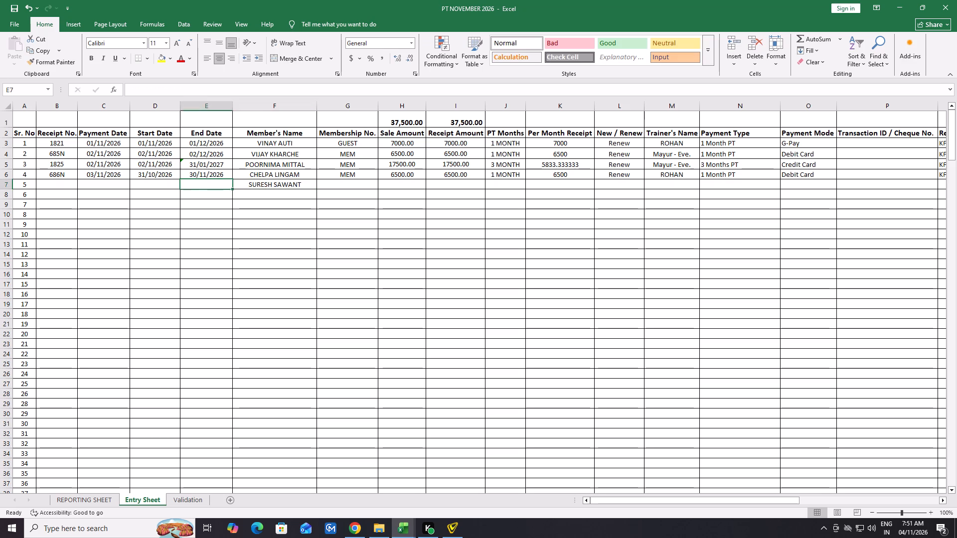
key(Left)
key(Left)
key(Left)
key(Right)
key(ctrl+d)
Enter receipt number 1829 for the new PT entry.
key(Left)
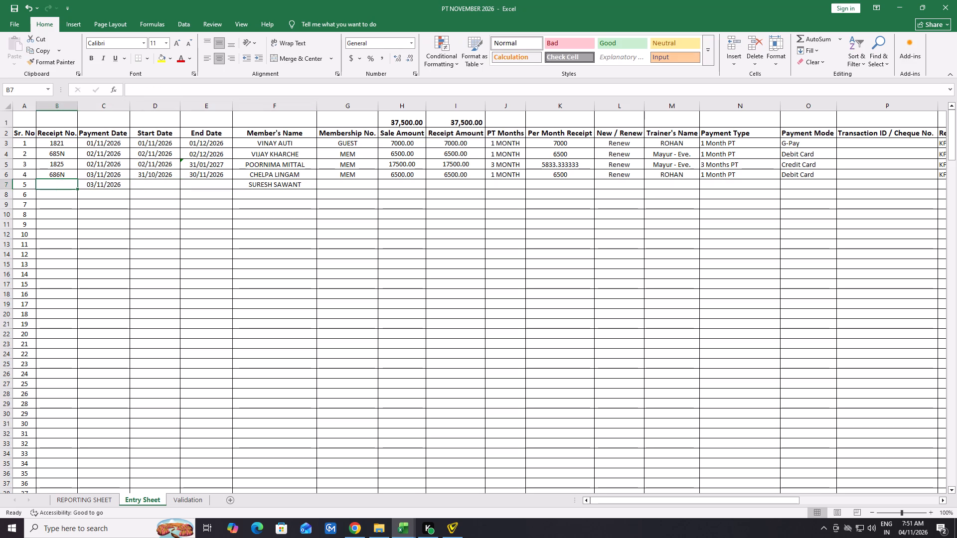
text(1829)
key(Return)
Enter GUEST as the membership number in the new PT entry.
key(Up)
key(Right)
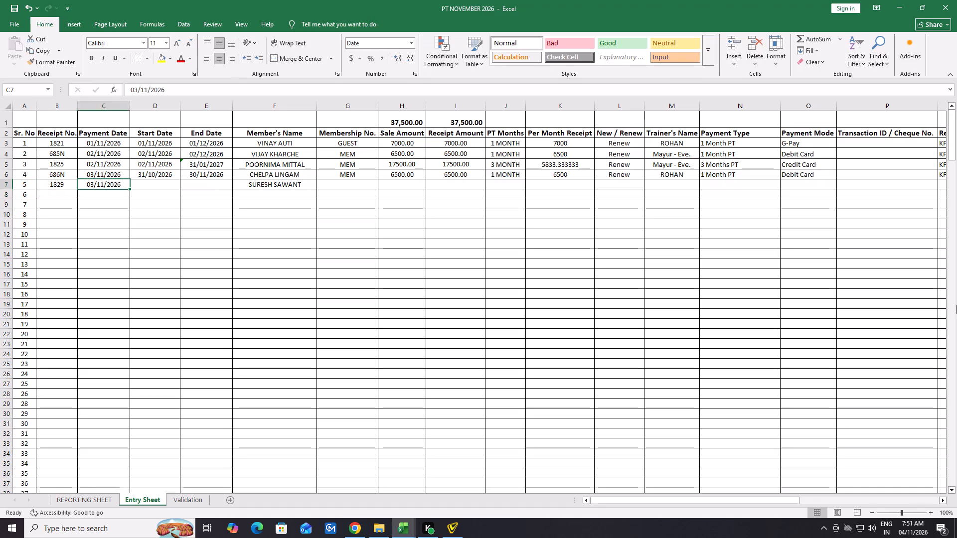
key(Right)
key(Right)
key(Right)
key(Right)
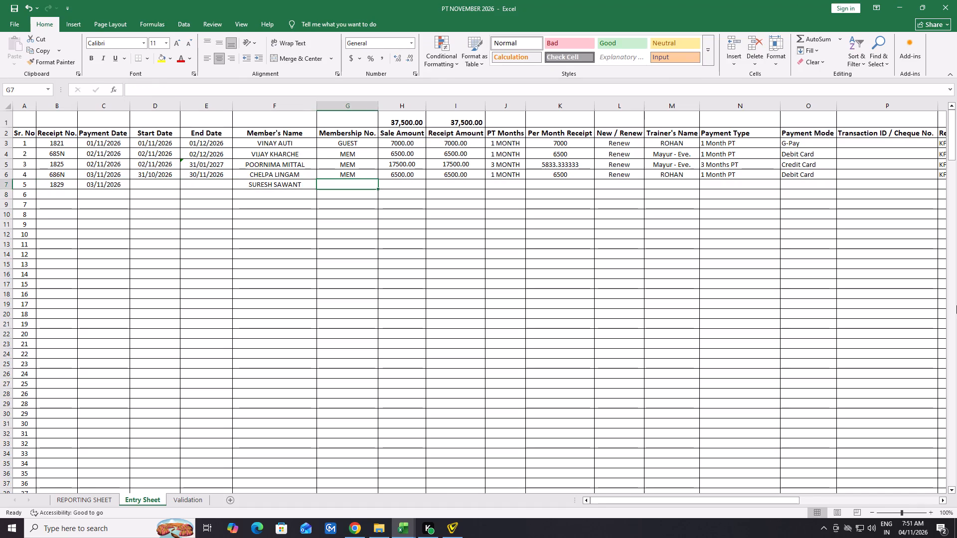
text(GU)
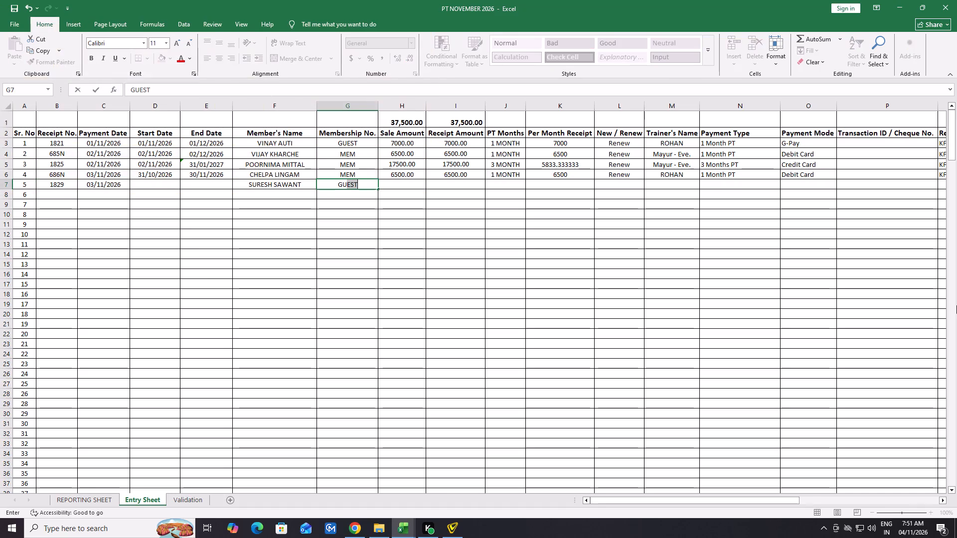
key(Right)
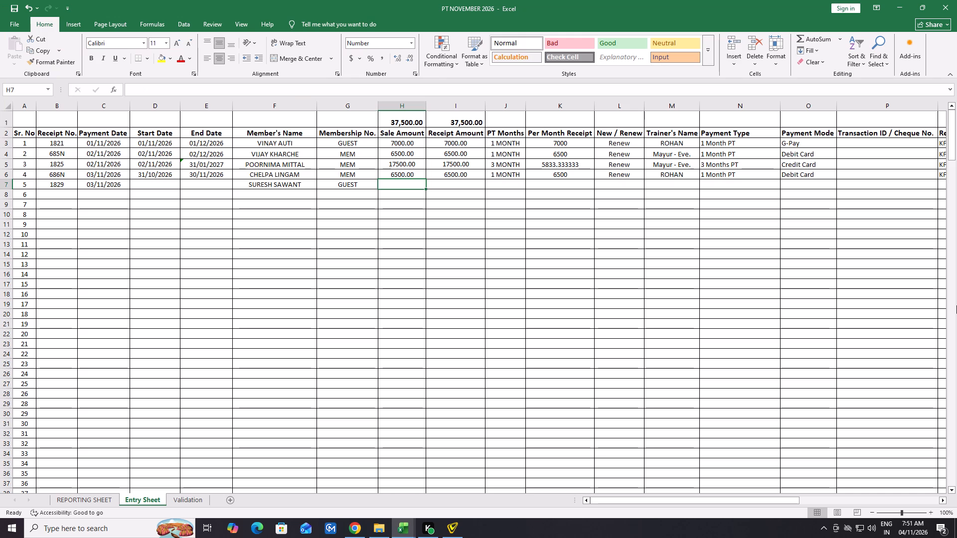
Set both the sale amount and the receipt amount of the new PT entry to 13000.
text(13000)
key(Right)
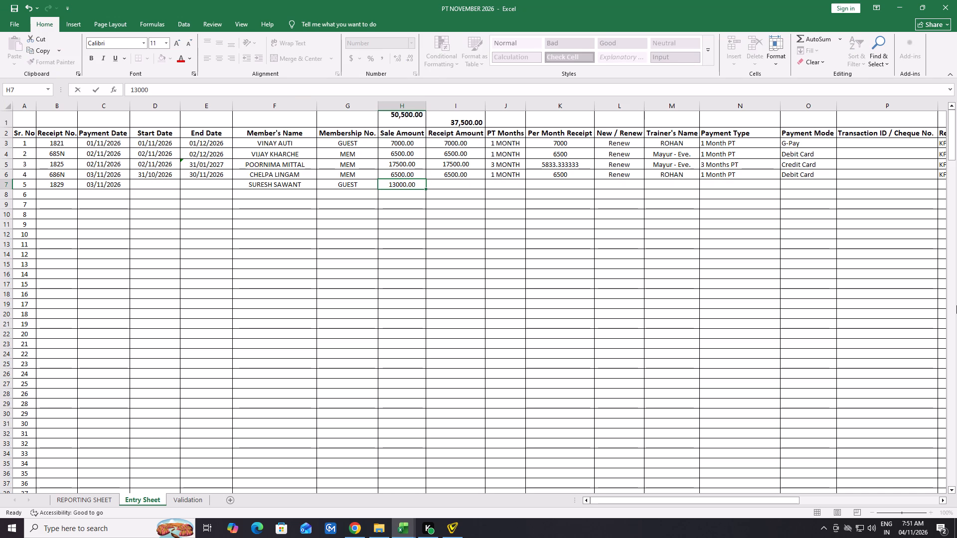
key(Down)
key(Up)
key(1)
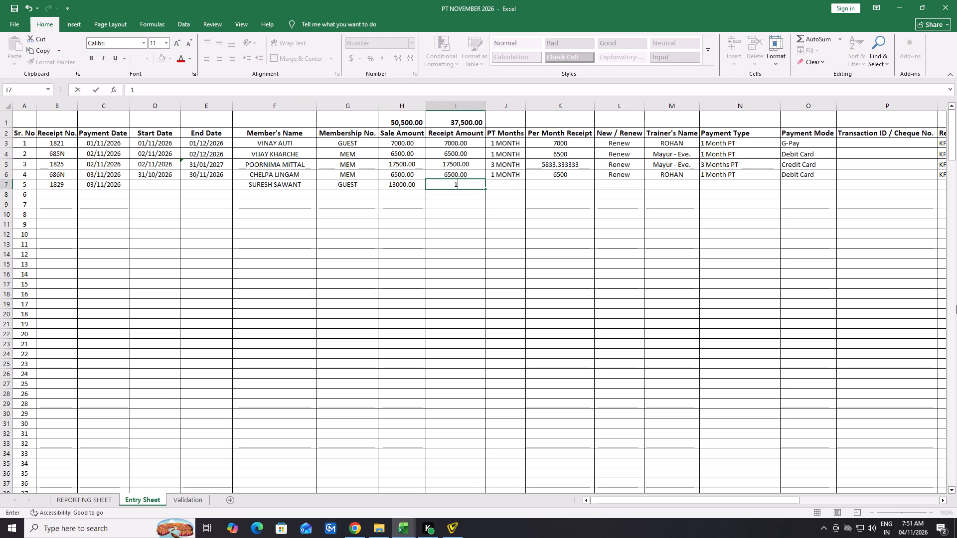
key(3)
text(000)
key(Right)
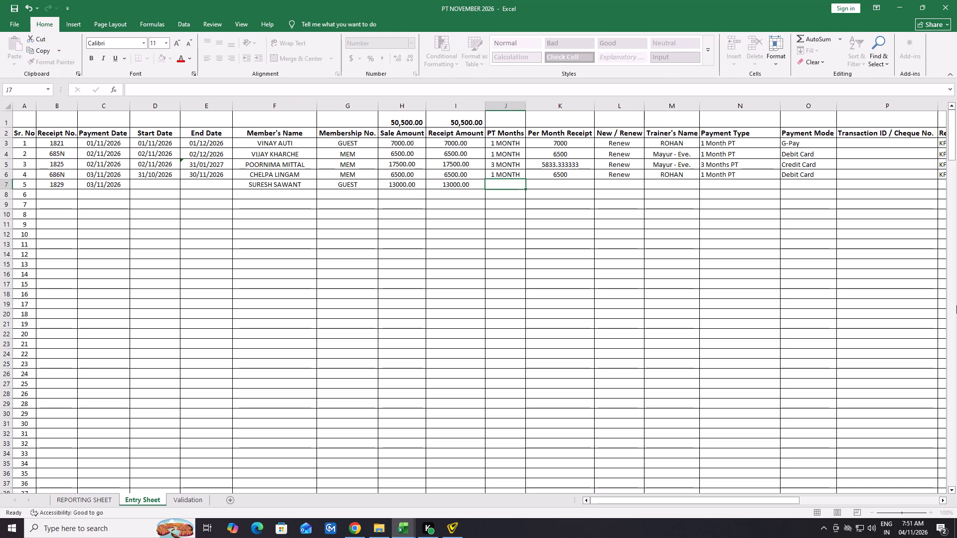
Fill the PT months with 1 MONTH from the row above and set the per-month receipt to 13000.
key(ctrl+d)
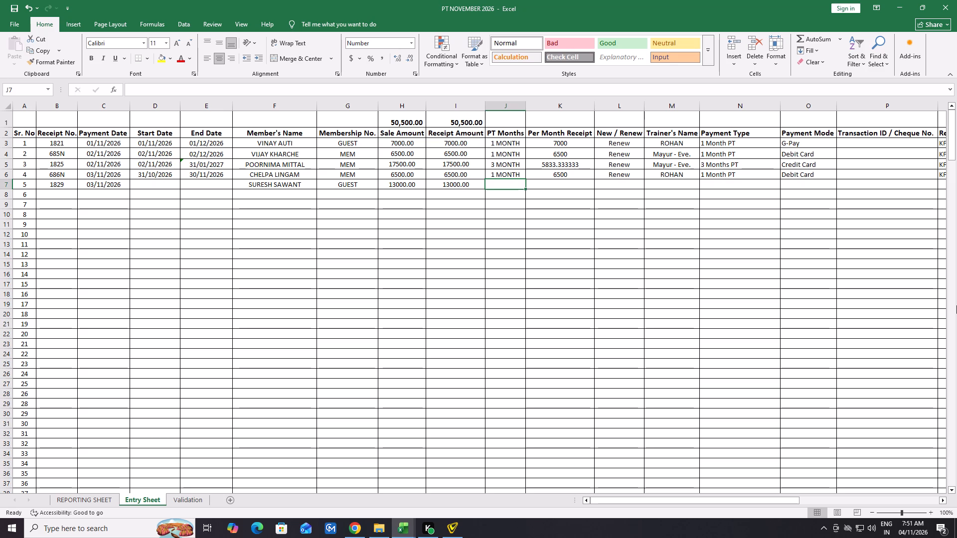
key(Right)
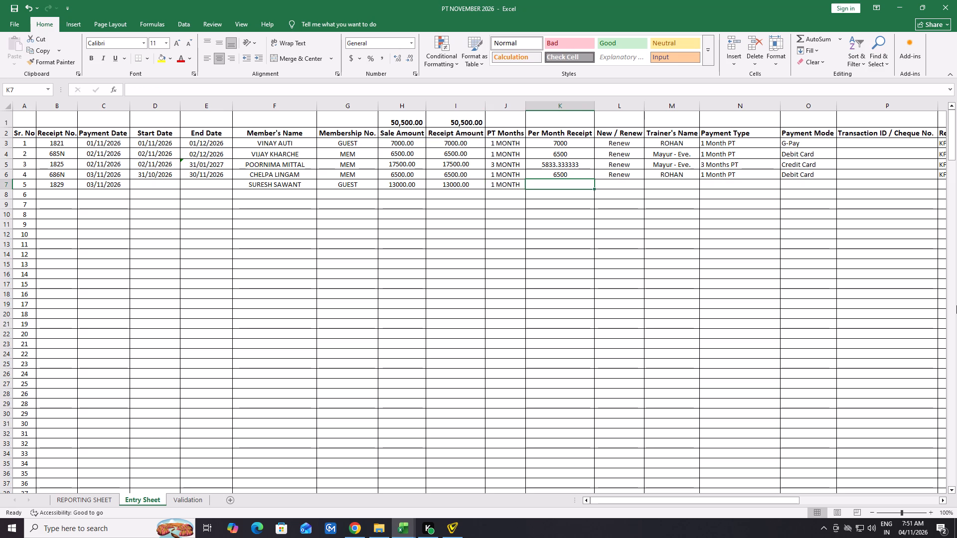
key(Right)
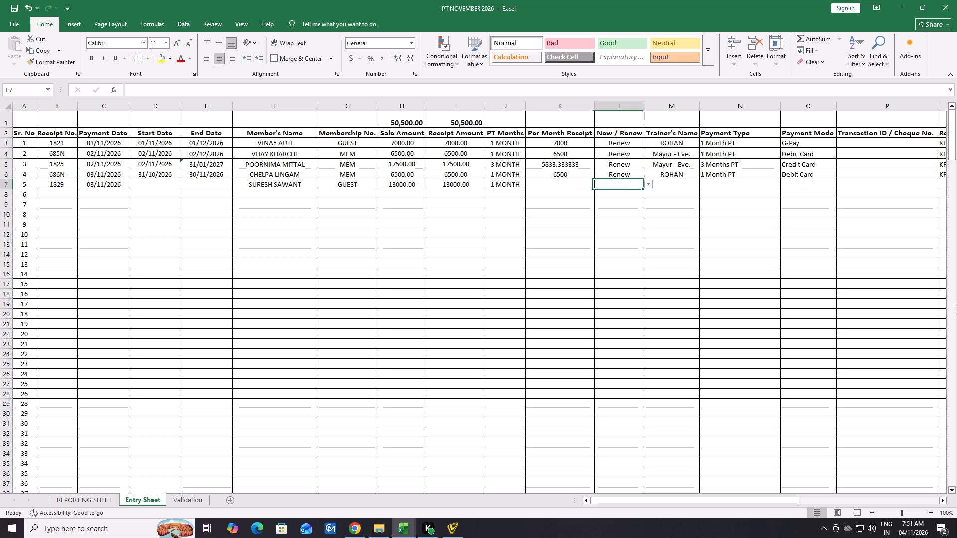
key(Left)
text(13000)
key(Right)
Fill the new PT entry's New / Renew status with Renew from the row above.
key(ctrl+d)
Fill the new PT entry's trainer ROHAN and payment type 1 Month PT from the row above.
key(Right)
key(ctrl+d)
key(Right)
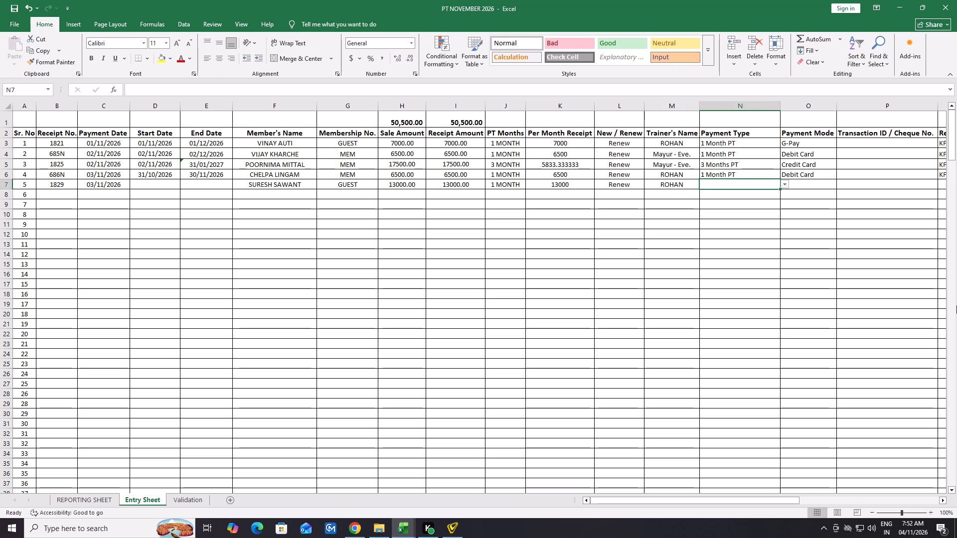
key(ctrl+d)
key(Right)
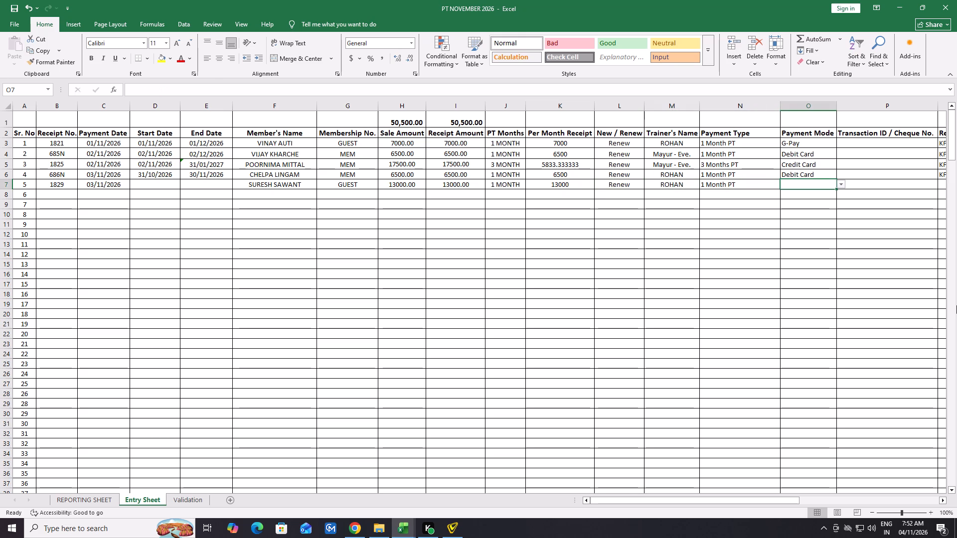
Set the payment mode of the new PT entry to CHEQUE.
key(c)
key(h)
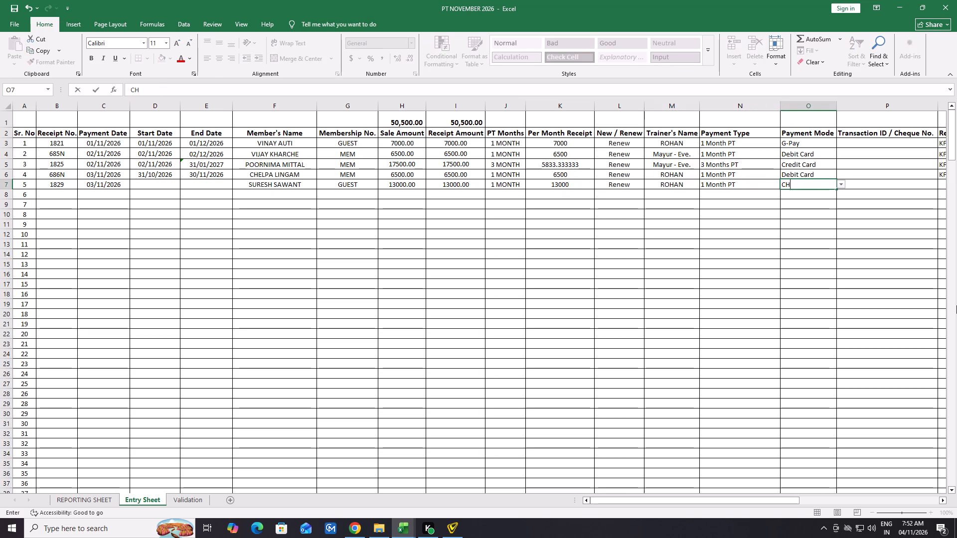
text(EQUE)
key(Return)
Enter the remark KFF PAYMENT DONE BY CHEQUE FOR COUPLE PT for the new PT entry.
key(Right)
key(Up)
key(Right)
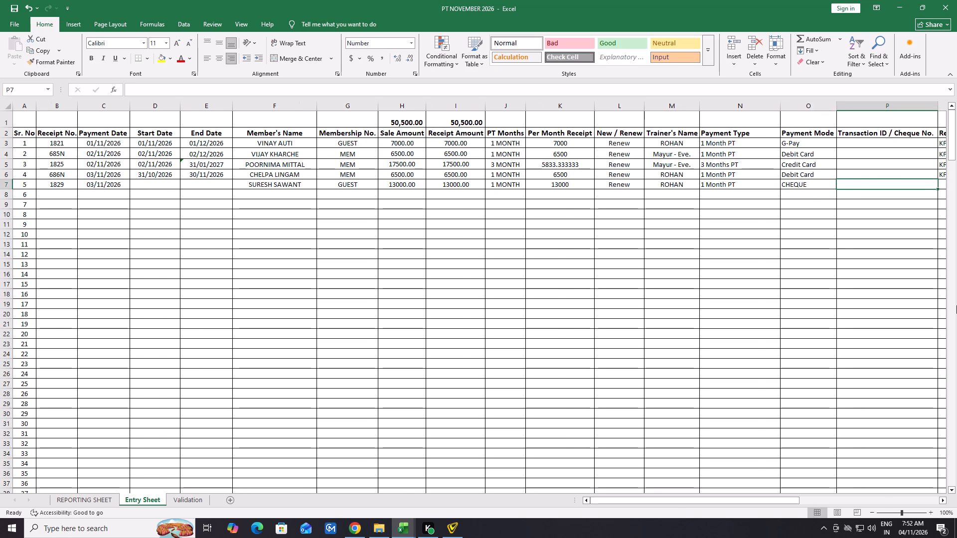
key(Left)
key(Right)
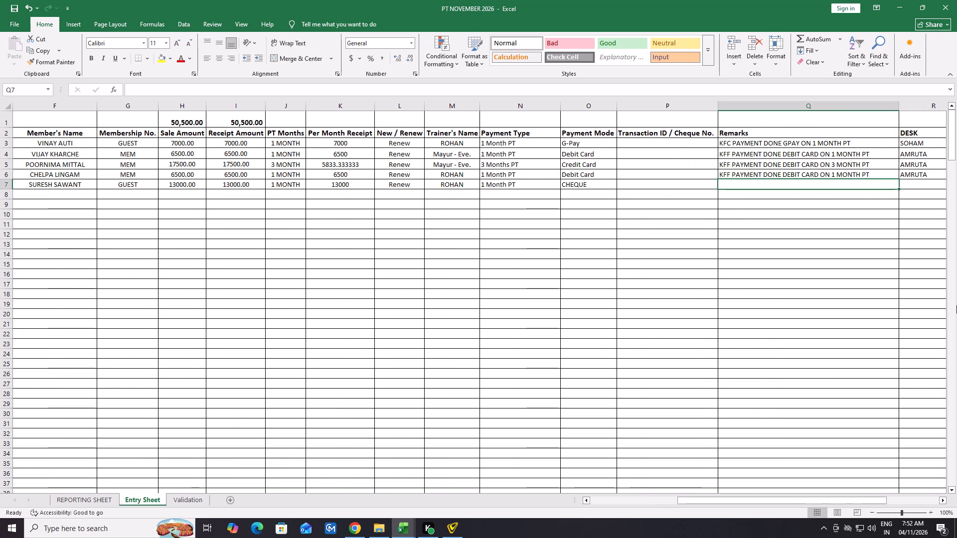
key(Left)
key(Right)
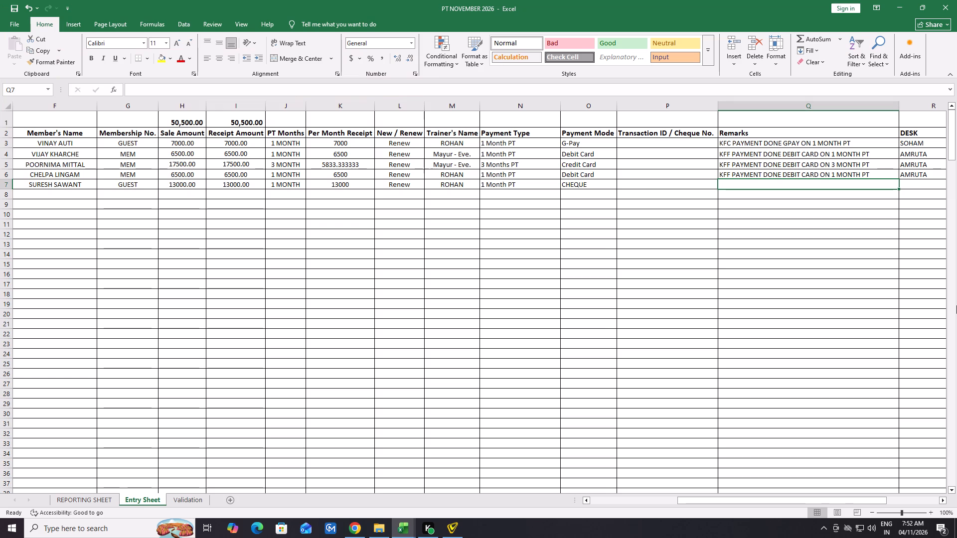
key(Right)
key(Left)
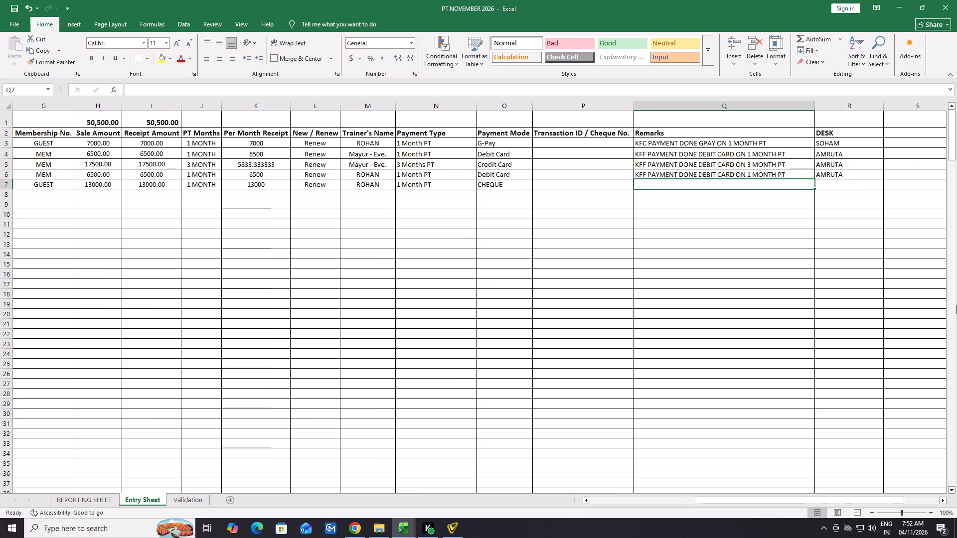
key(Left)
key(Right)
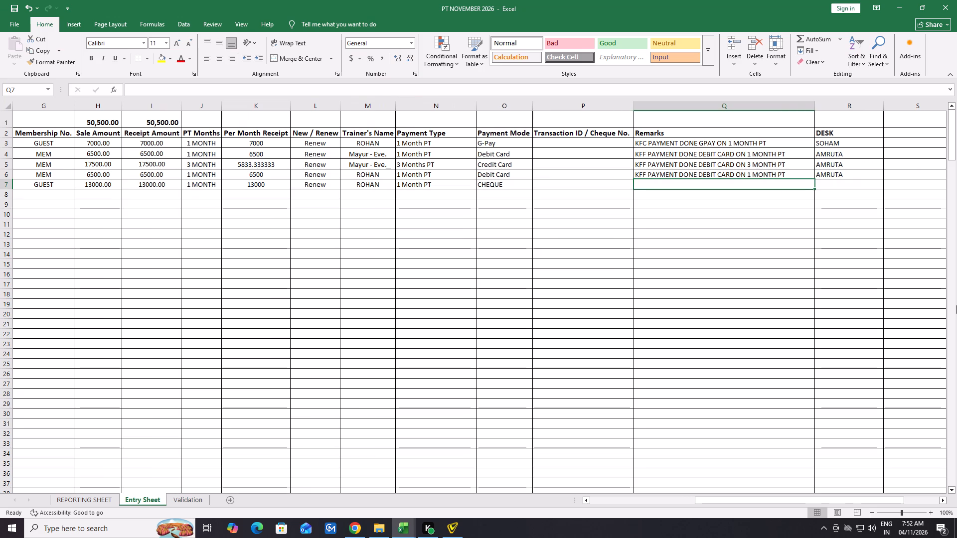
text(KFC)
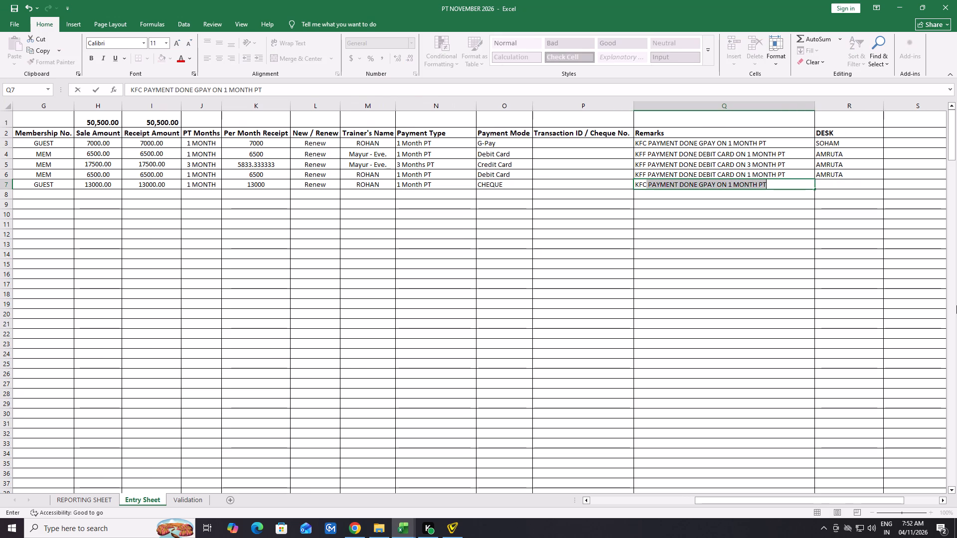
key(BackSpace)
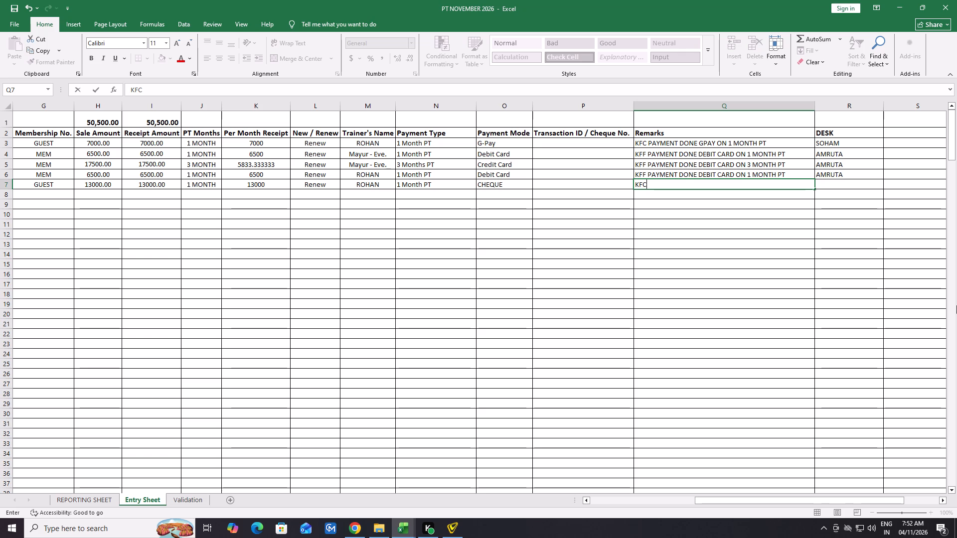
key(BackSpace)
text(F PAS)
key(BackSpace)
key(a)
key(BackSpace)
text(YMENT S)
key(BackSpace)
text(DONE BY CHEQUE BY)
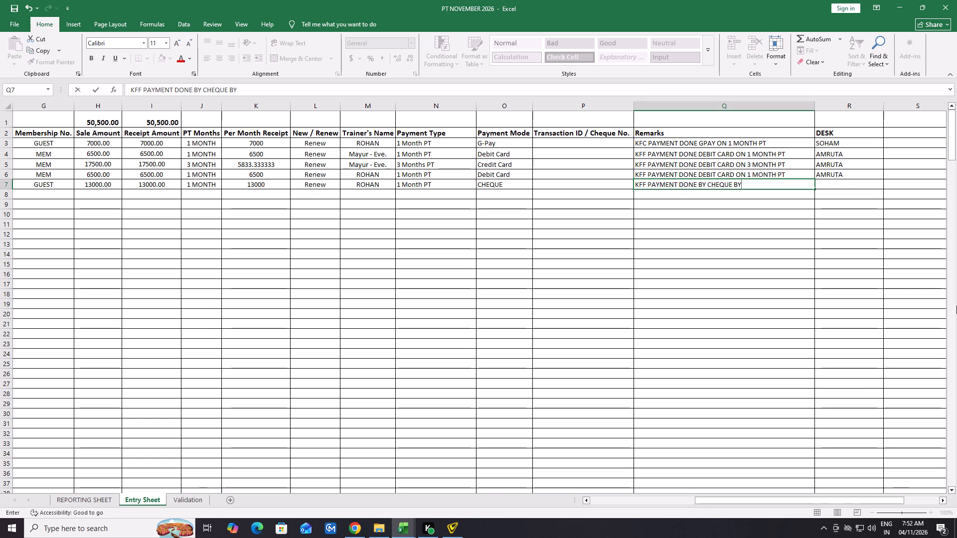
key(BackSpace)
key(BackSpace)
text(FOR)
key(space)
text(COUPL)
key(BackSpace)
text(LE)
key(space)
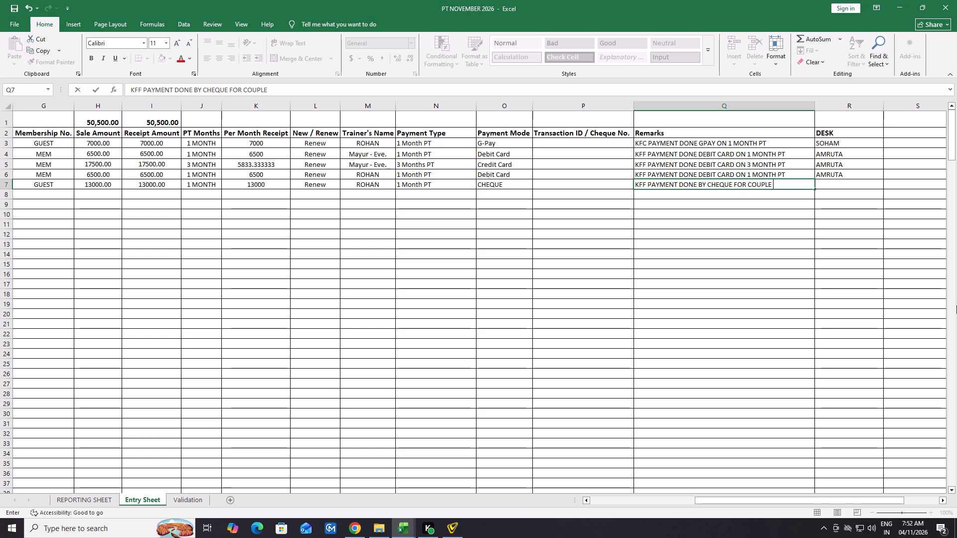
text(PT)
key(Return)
Set the desk of the new PT entry to SOHAM.
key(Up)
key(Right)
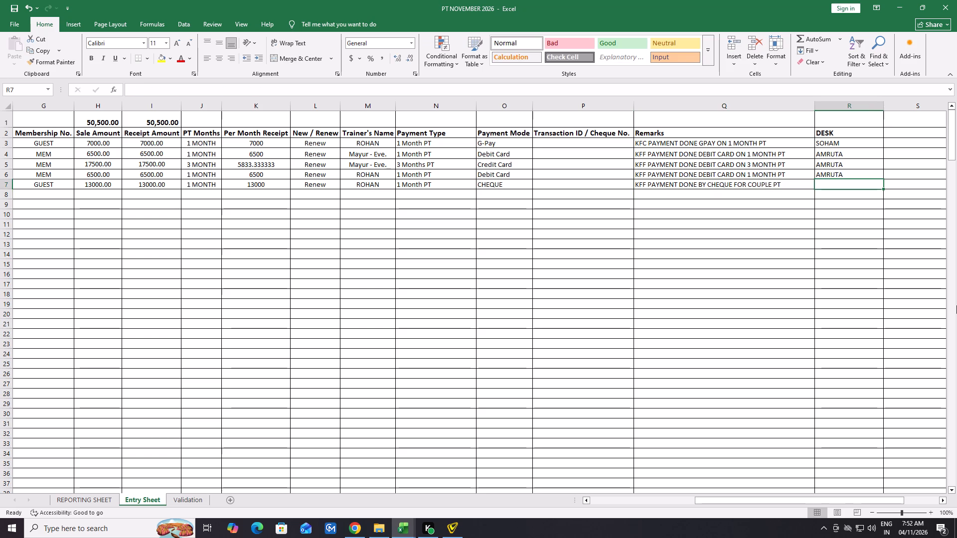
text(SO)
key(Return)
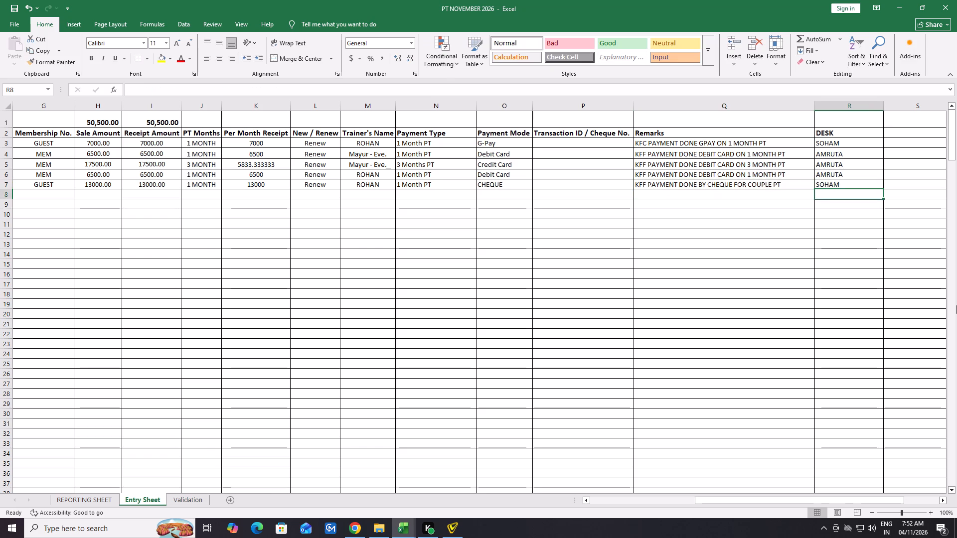
Save the PT NOVEMBER 2026 workbook with the completed entry for receipt 1829.
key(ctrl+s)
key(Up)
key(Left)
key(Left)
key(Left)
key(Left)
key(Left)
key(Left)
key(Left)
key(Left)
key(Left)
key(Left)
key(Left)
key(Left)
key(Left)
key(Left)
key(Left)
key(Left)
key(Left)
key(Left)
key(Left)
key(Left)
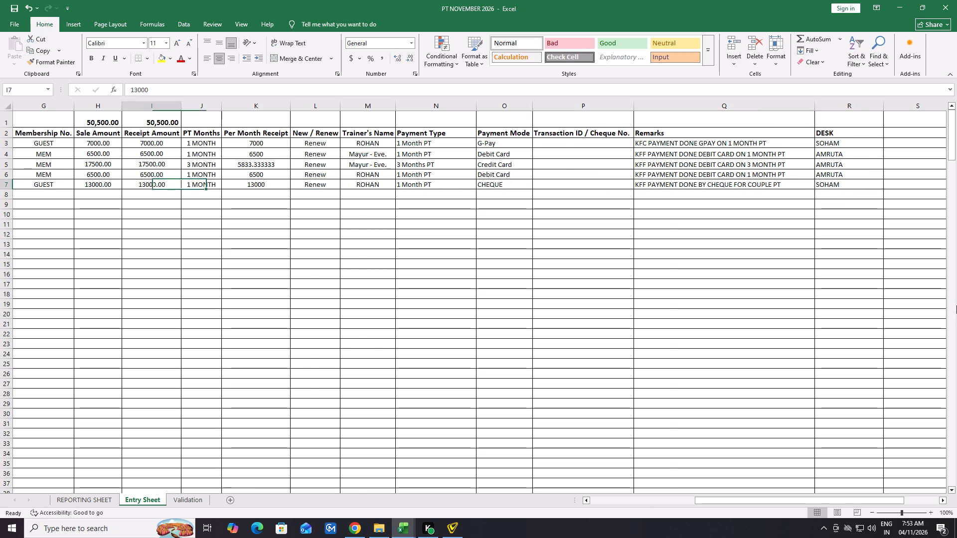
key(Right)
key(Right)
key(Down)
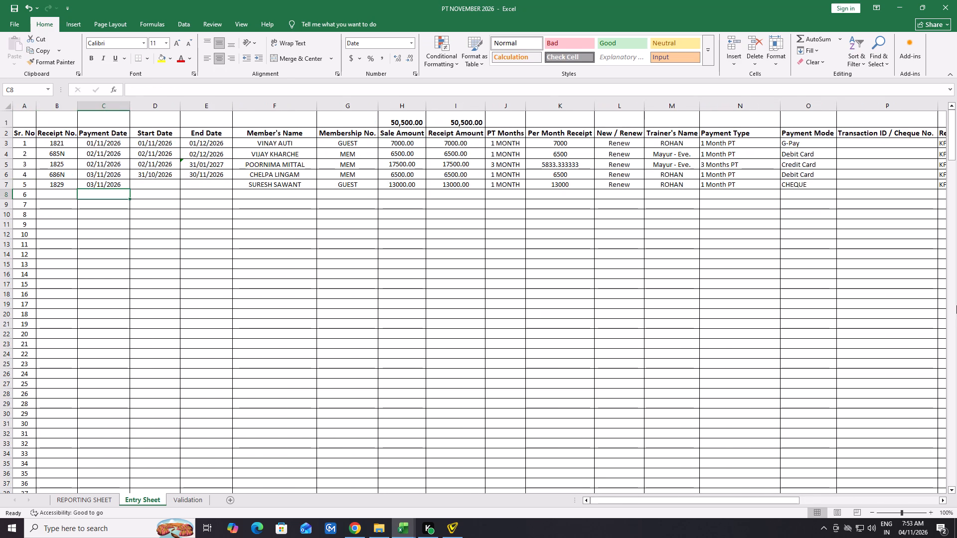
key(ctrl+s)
click(452, 262)
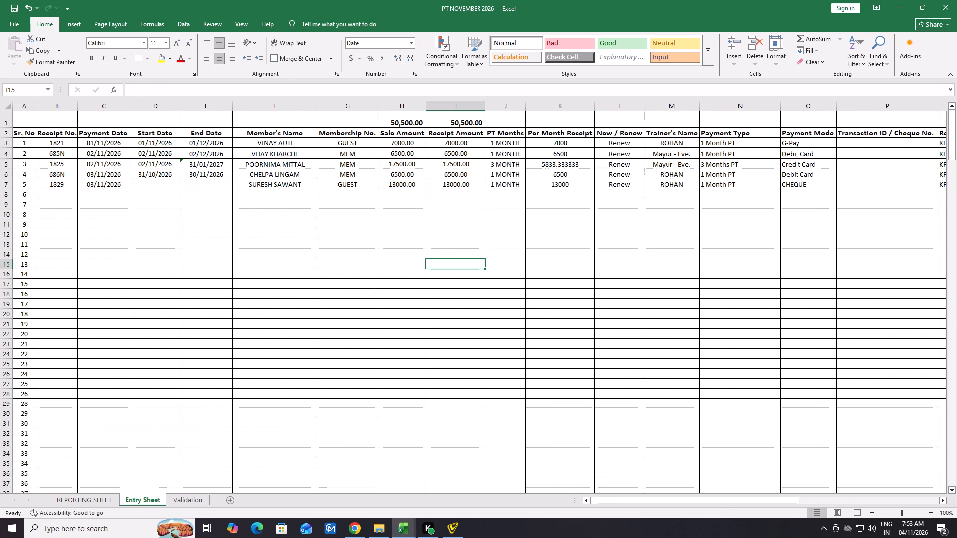
Examine the PT workbook's reporting sheet and the BIFURGATION sheet of the PERSONAL COLLECTION NOV'2026 workbook.
click(106, 503)
click(223, 332)
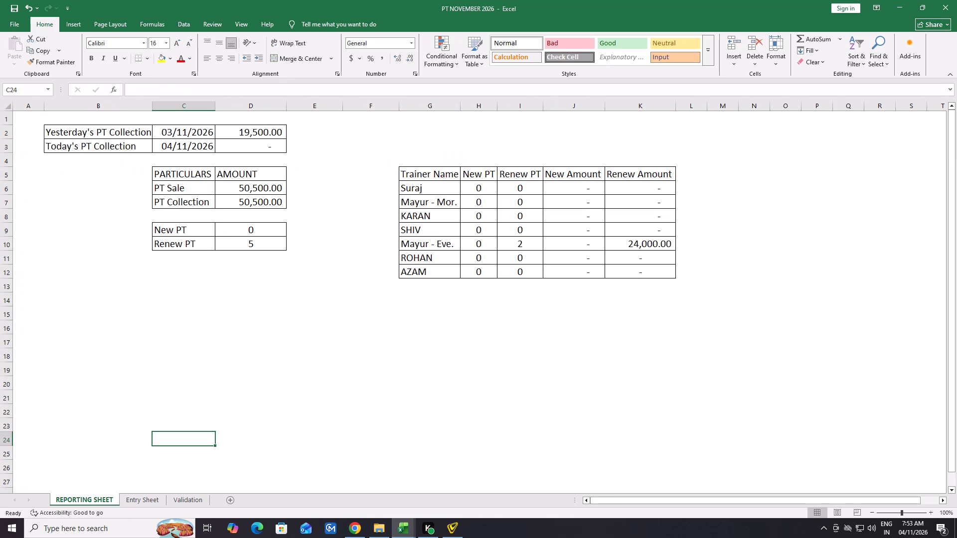
click(405, 532)
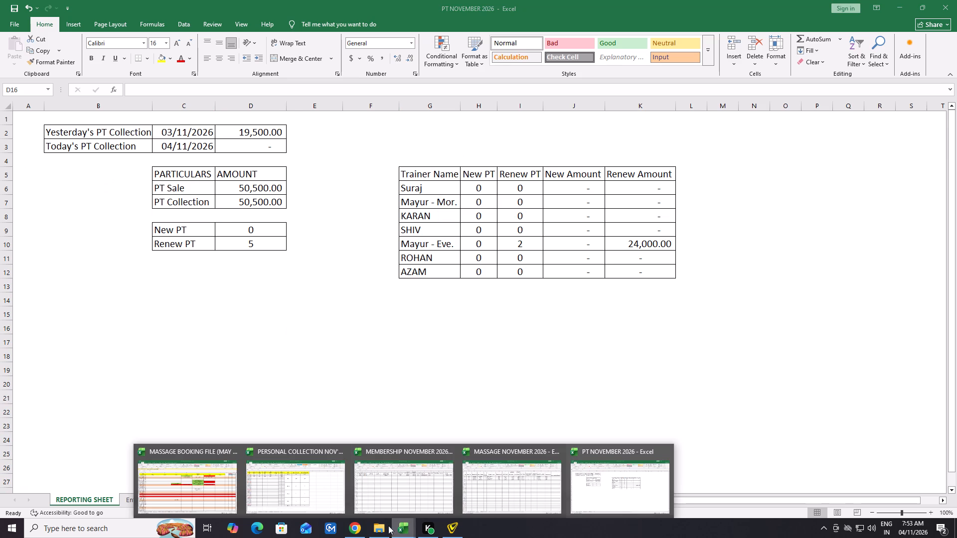
click(285, 493)
double_click(157, 497)
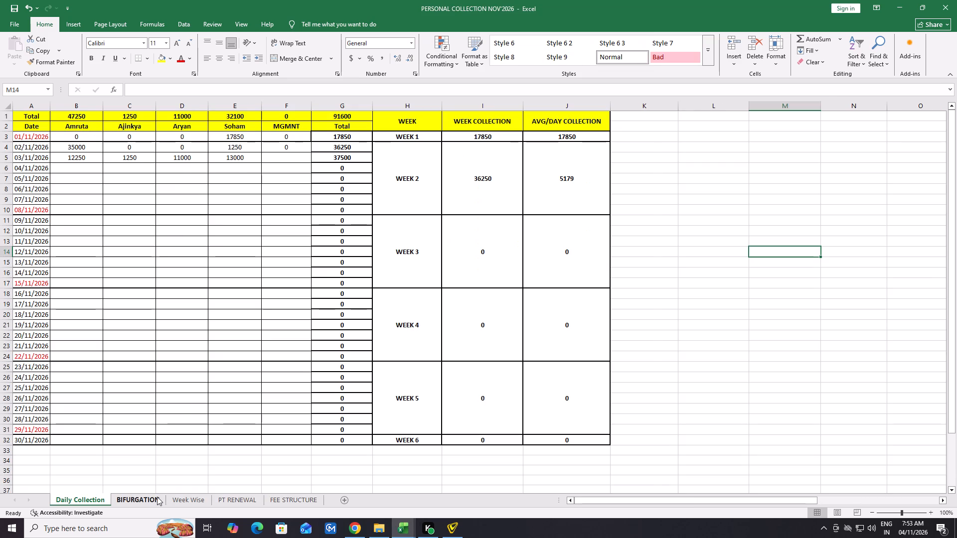
click(183, 448)
click(191, 496)
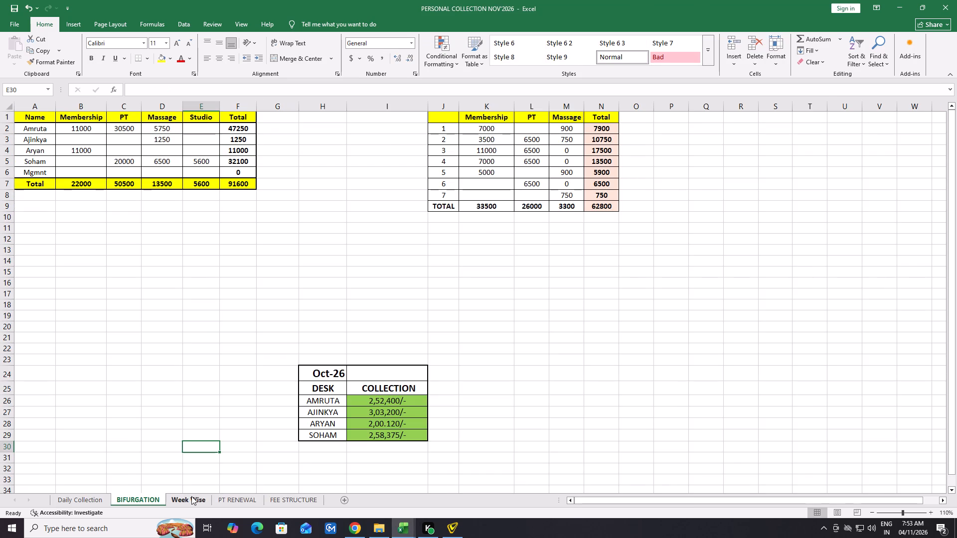
On the PT RENEWAL sheet, add the receipt 1829 member's name with trainer ROHAN in the first empty row.
click(231, 501)
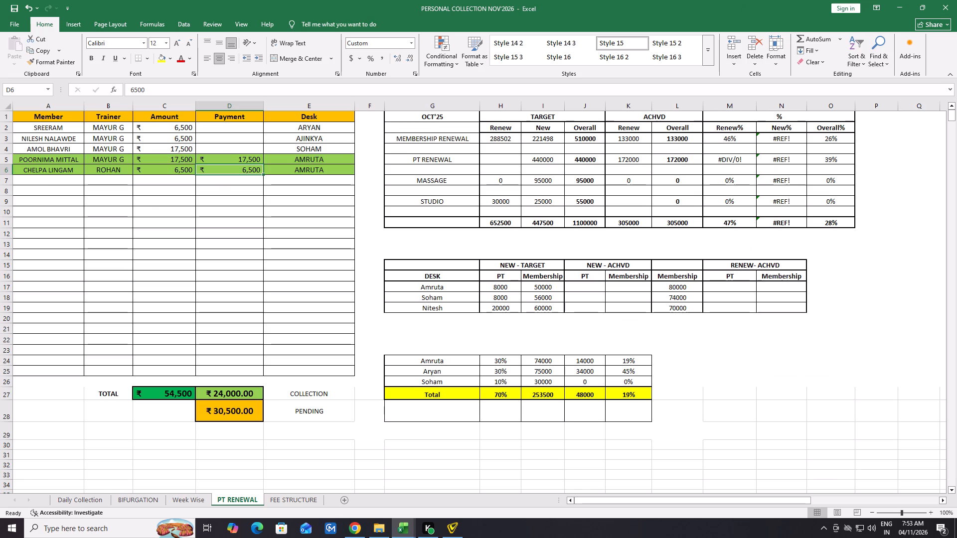
click(55, 178)
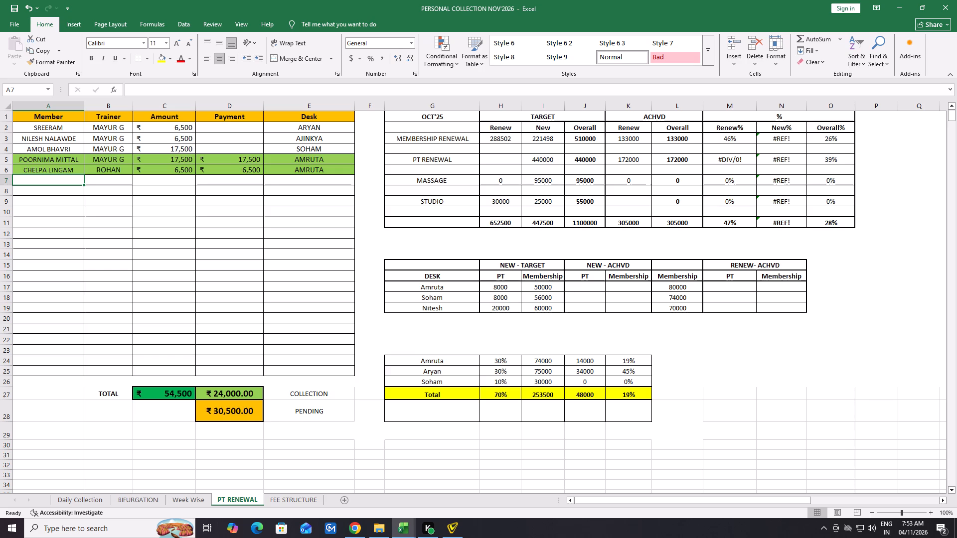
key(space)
key(Tab)
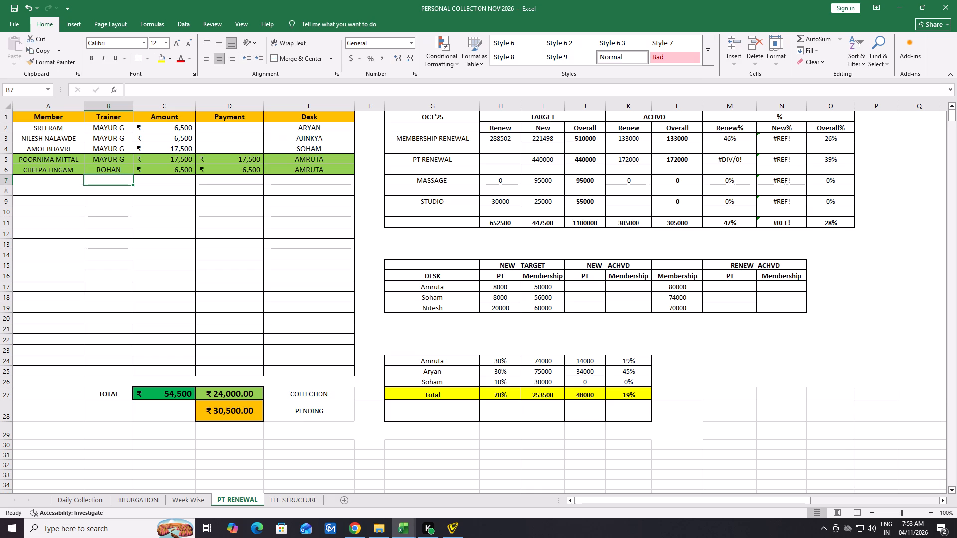
click(109, 199)
click(65, 180)
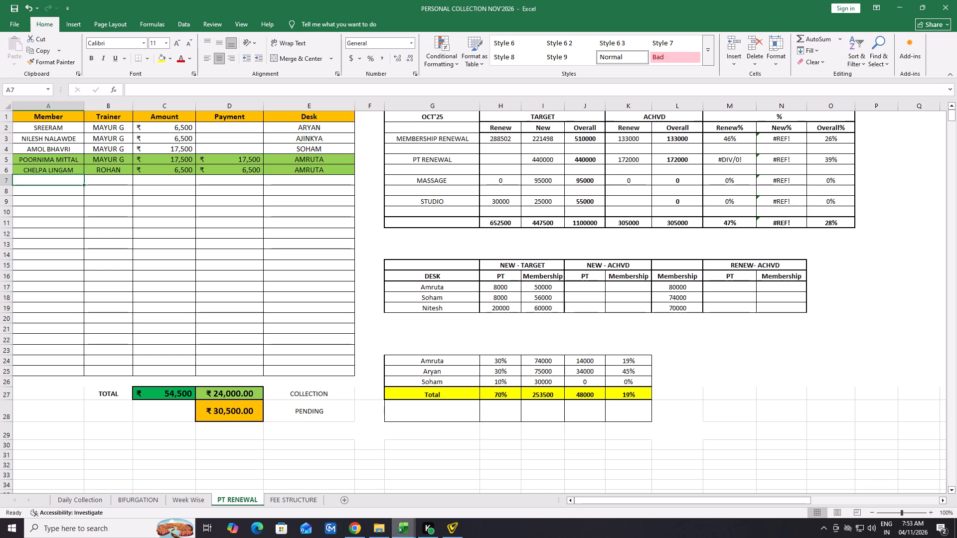
click(57, 171)
click(60, 185)
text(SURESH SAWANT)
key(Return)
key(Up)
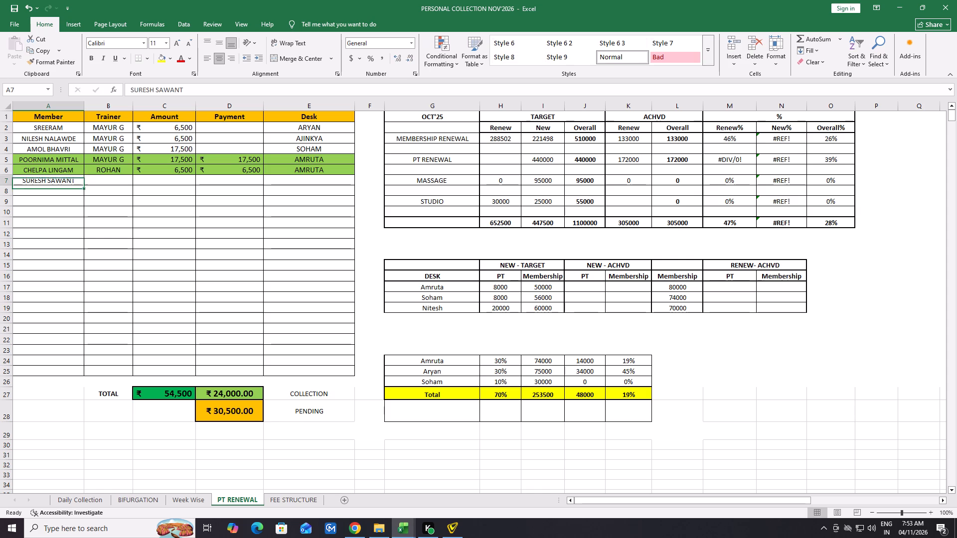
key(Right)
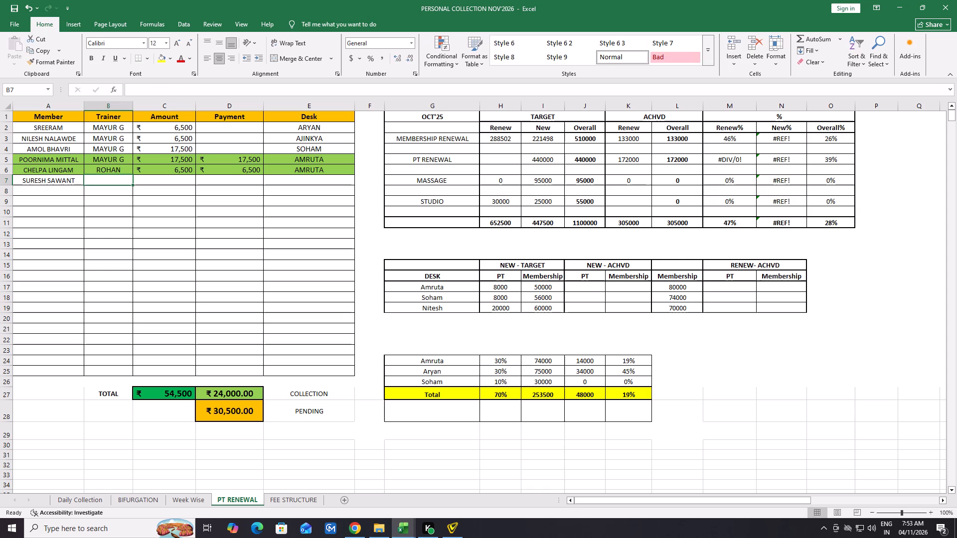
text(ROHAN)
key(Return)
Enter 13000 as both the amount and the payment in the new PT RENEWAL row.
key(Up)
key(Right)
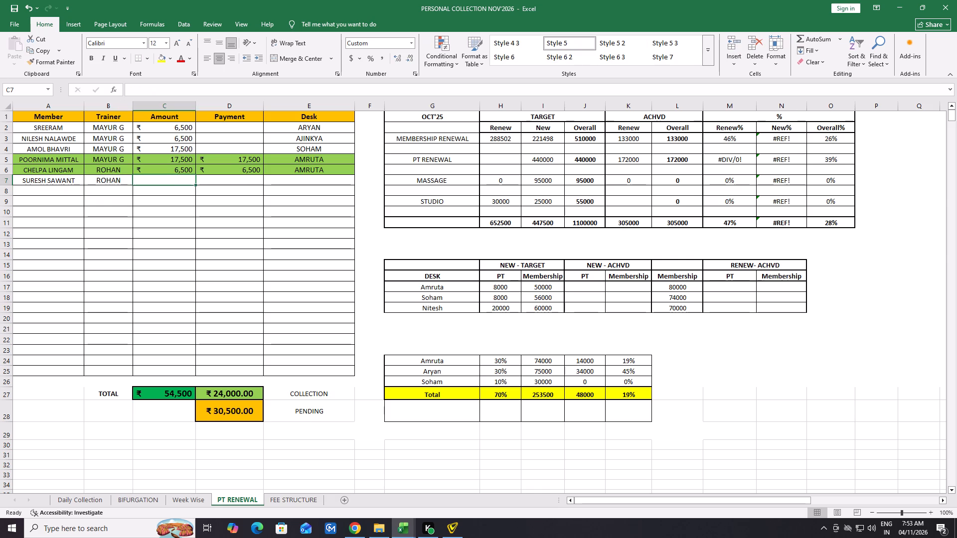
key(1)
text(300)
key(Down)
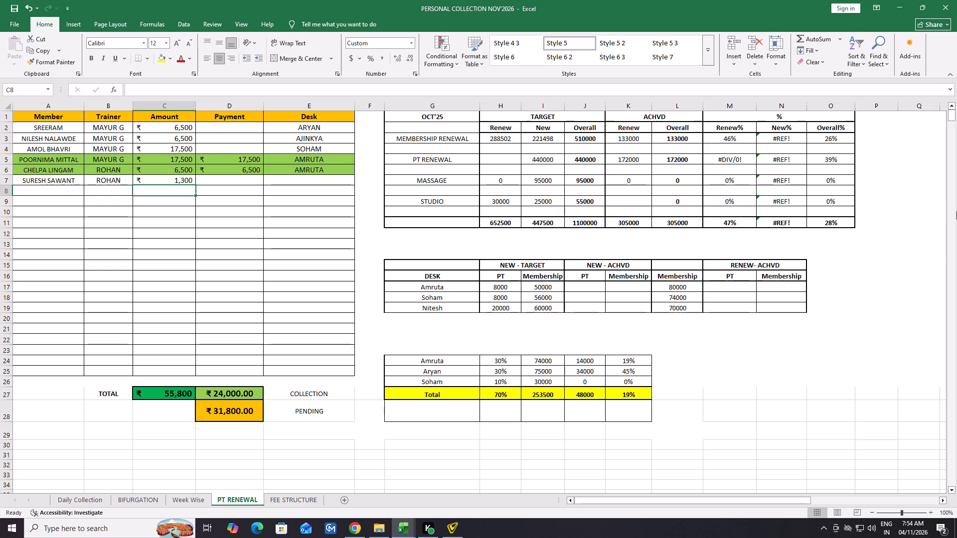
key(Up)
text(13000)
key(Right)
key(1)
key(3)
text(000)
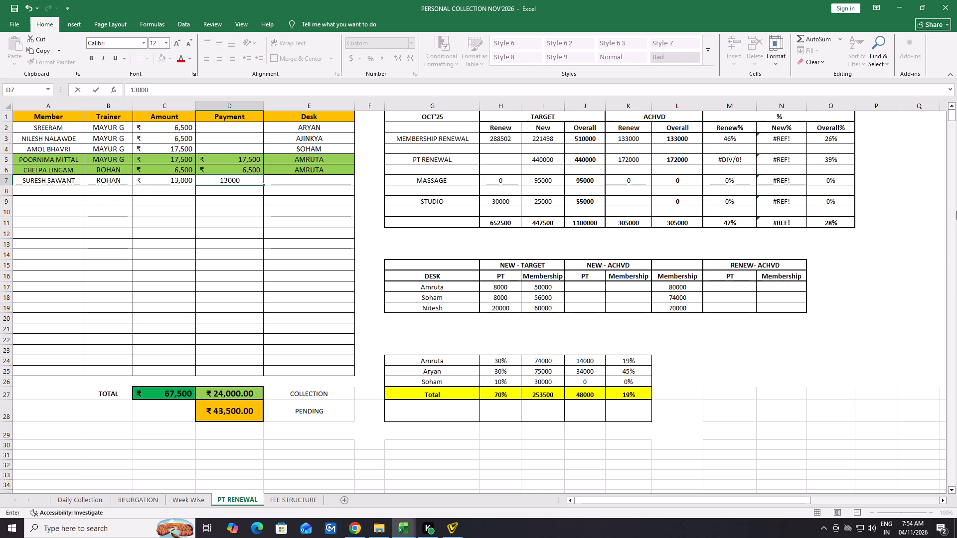
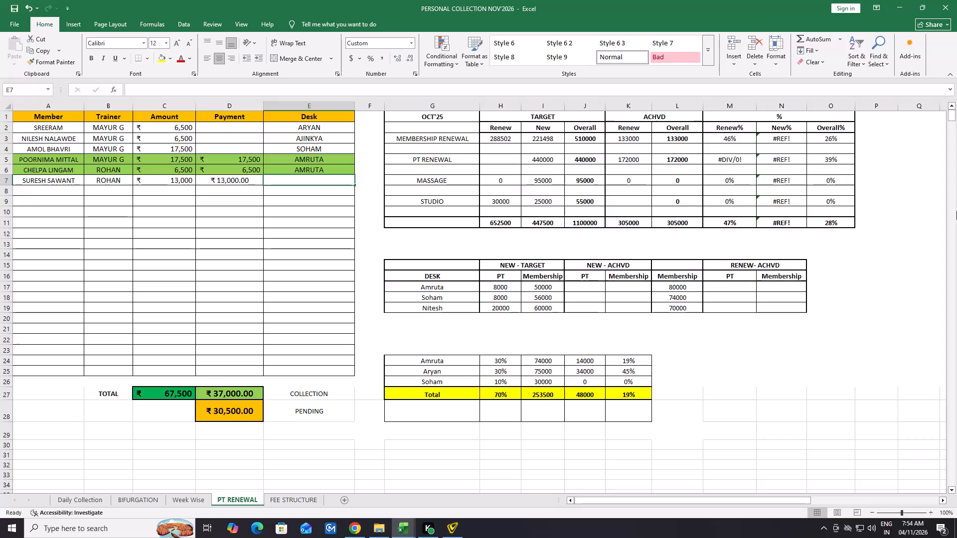
Complete the receipt 1829 member's PT RENEWAL row with SOHAM as the desk and a light green fill.
key(Right)
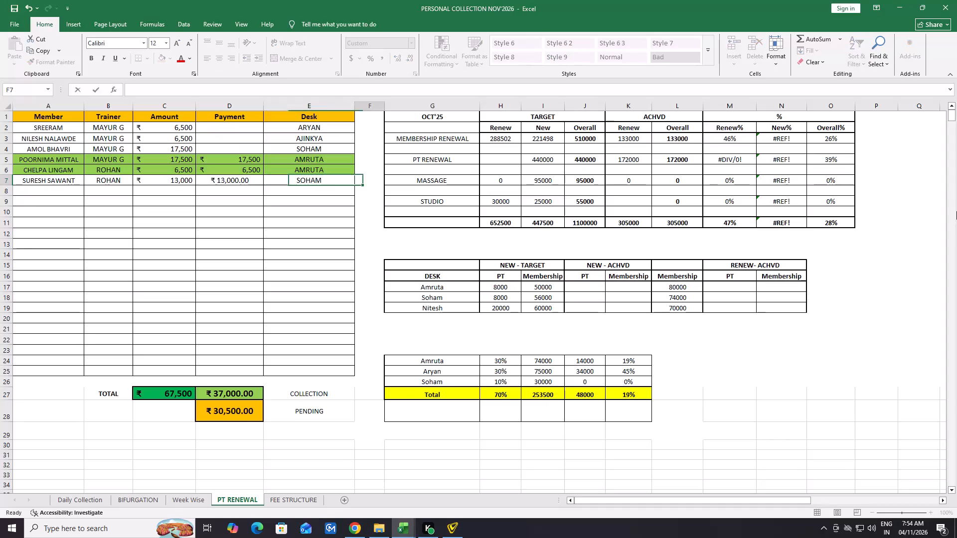
key(Left)
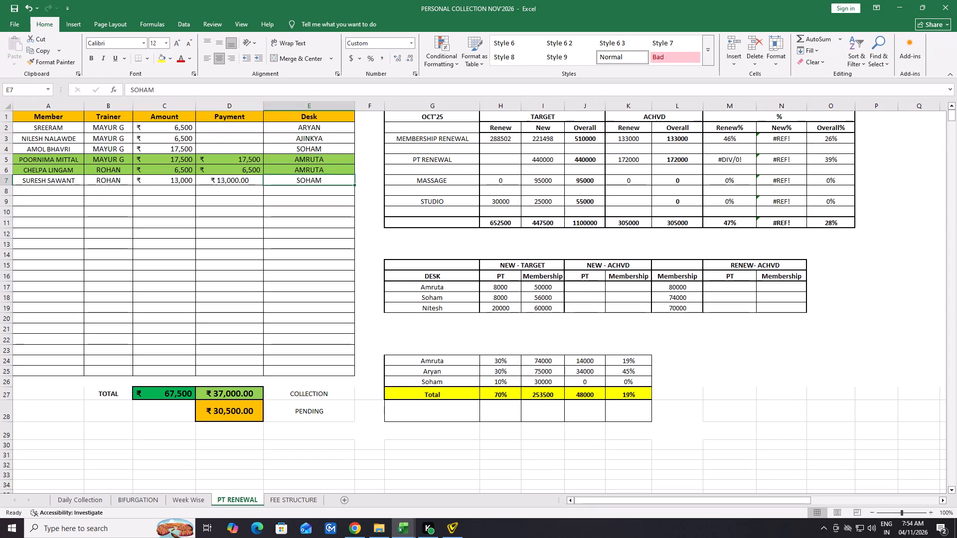
drag(39, 182, 281, 185)
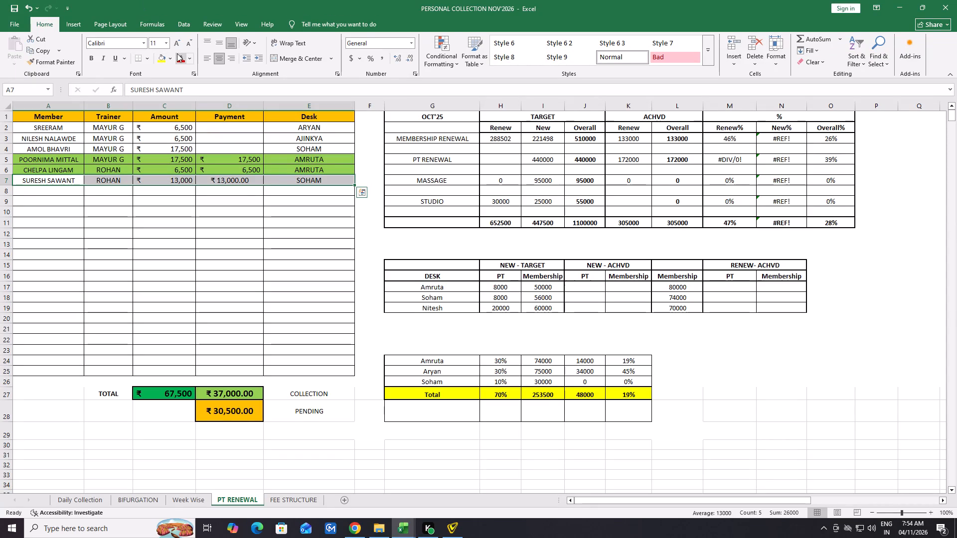
click(170, 54)
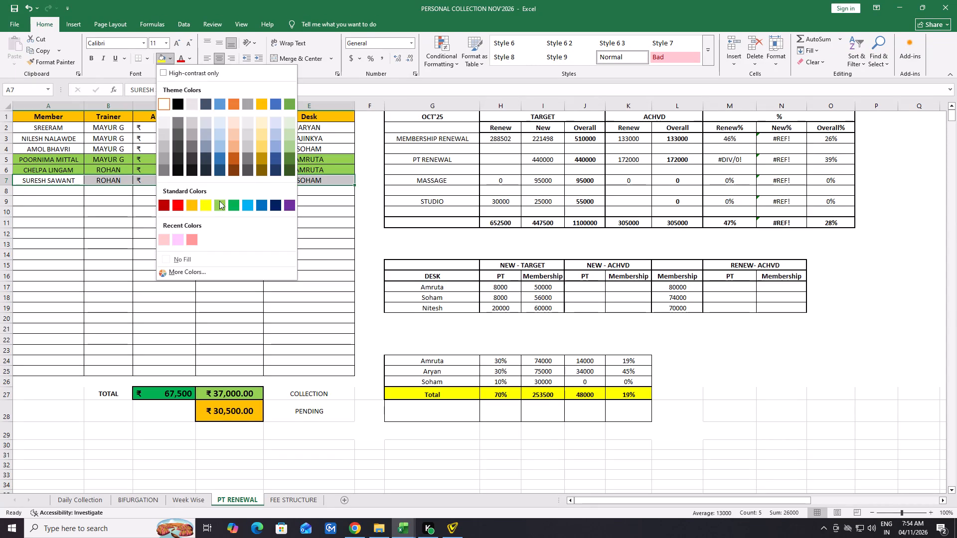
click(219, 205)
click(110, 217)
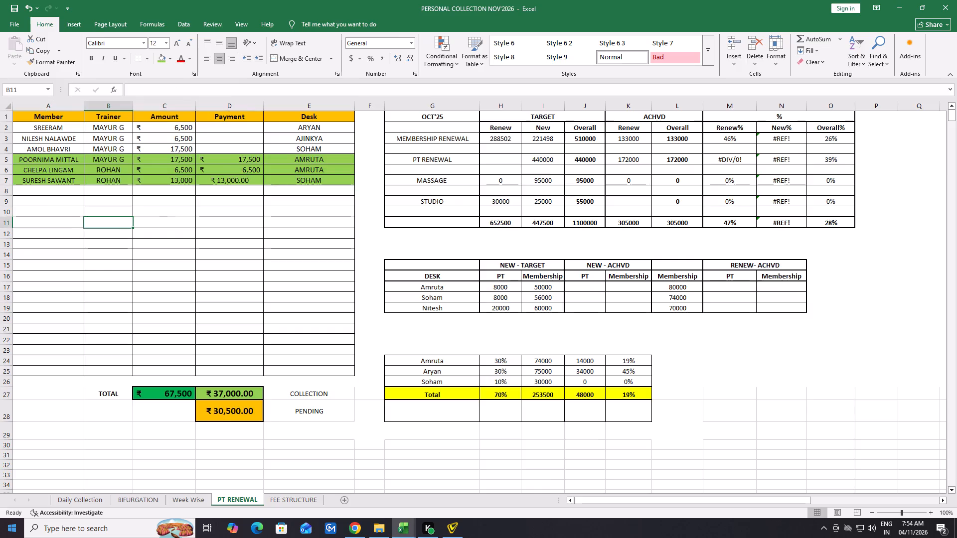
Add the receipt 1821 member from the PT NOVEMBER 2026 Entry Sheet to the next empty PT RENEWAL row, with trainer ROHAN.
click(409, 533)
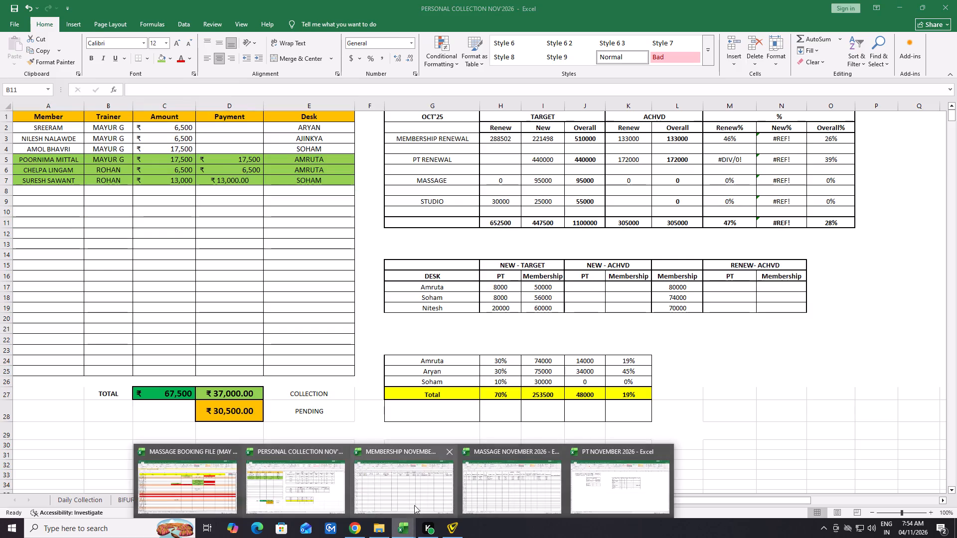
click(600, 489)
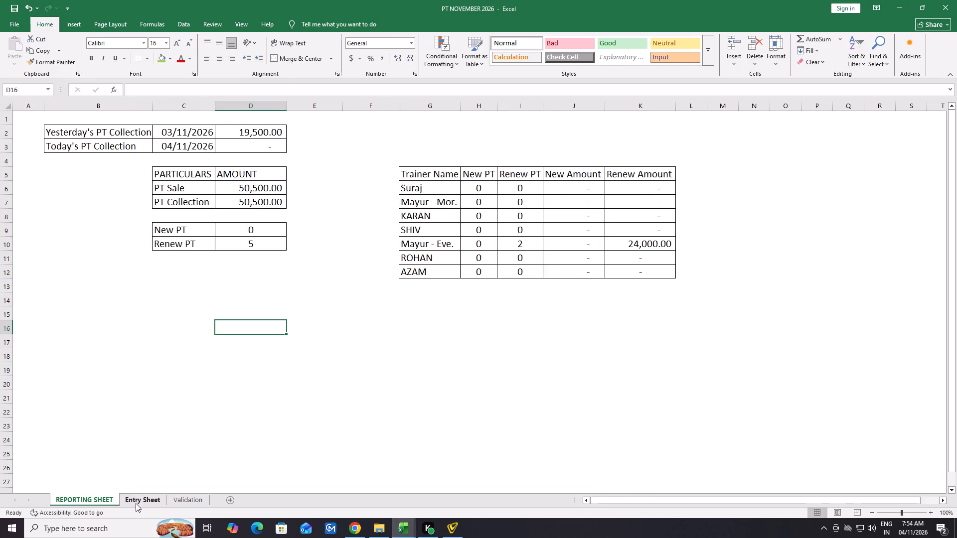
click(136, 503)
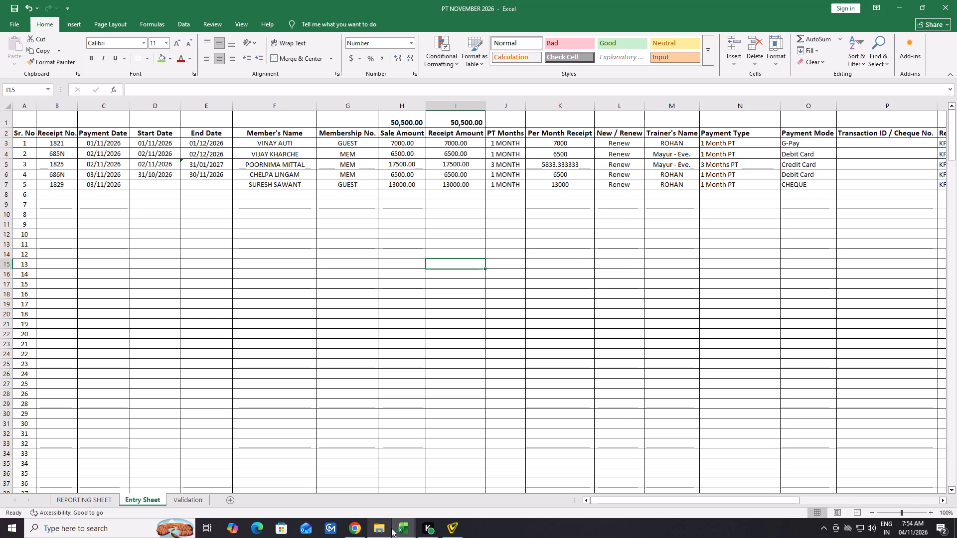
click(405, 531)
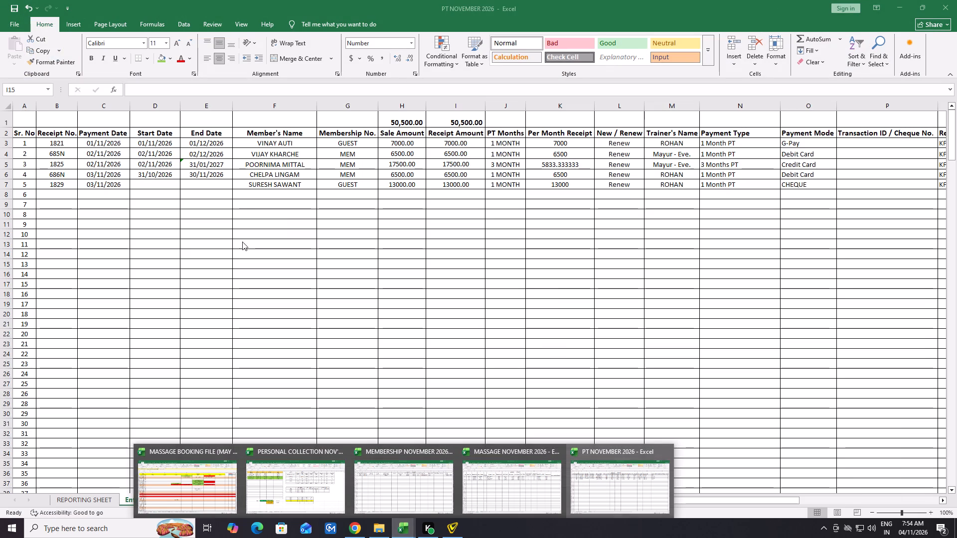
click(298, 474)
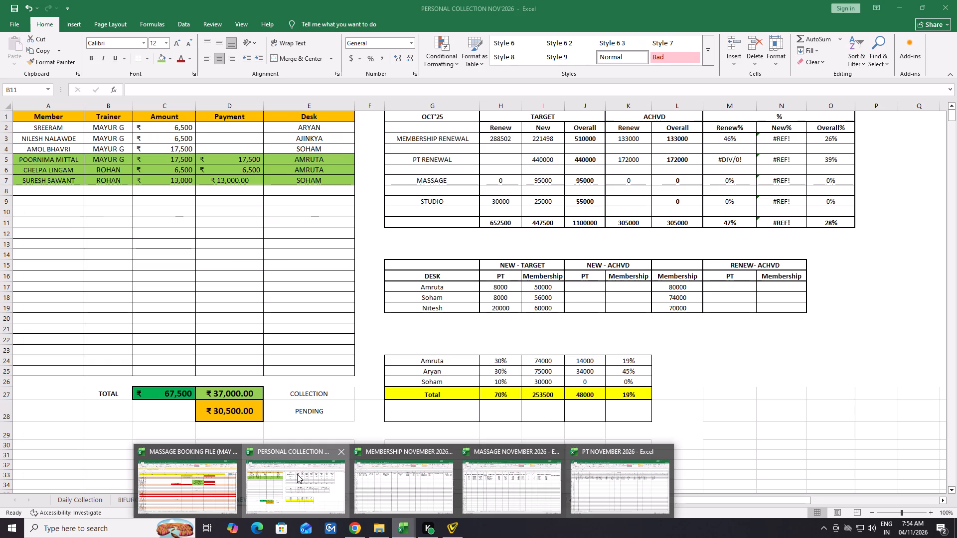
click(60, 190)
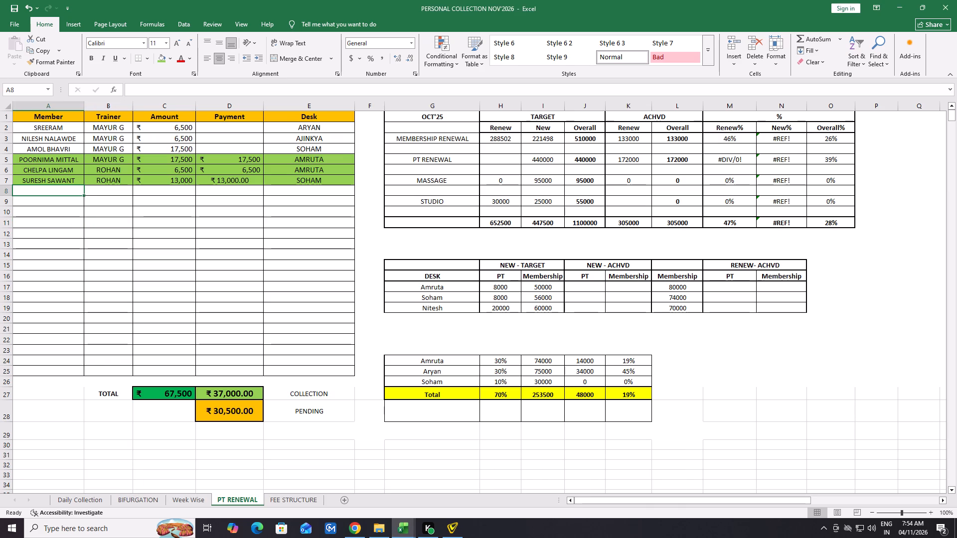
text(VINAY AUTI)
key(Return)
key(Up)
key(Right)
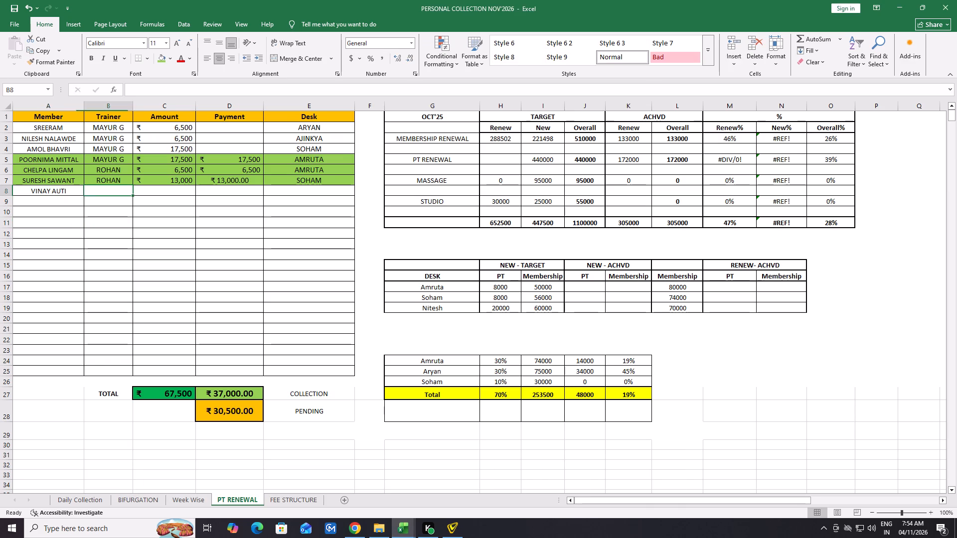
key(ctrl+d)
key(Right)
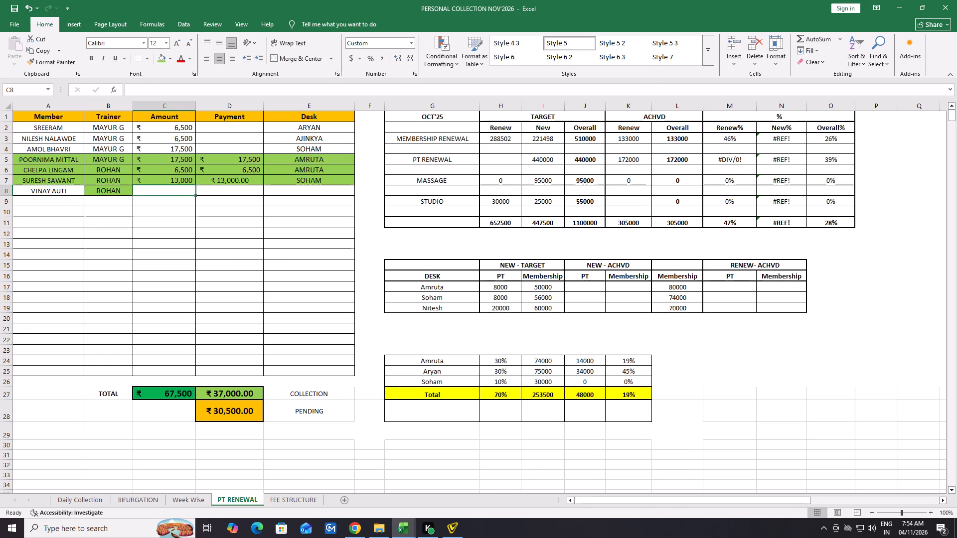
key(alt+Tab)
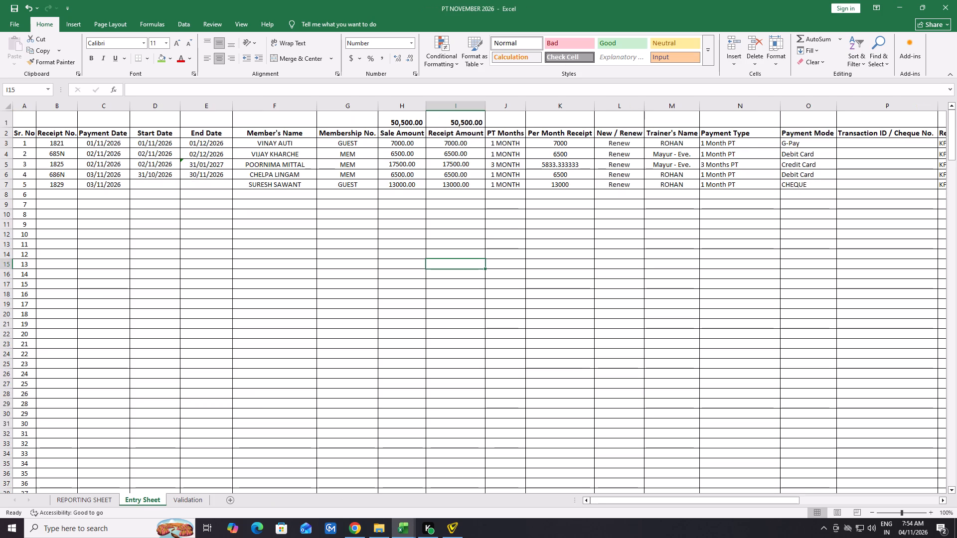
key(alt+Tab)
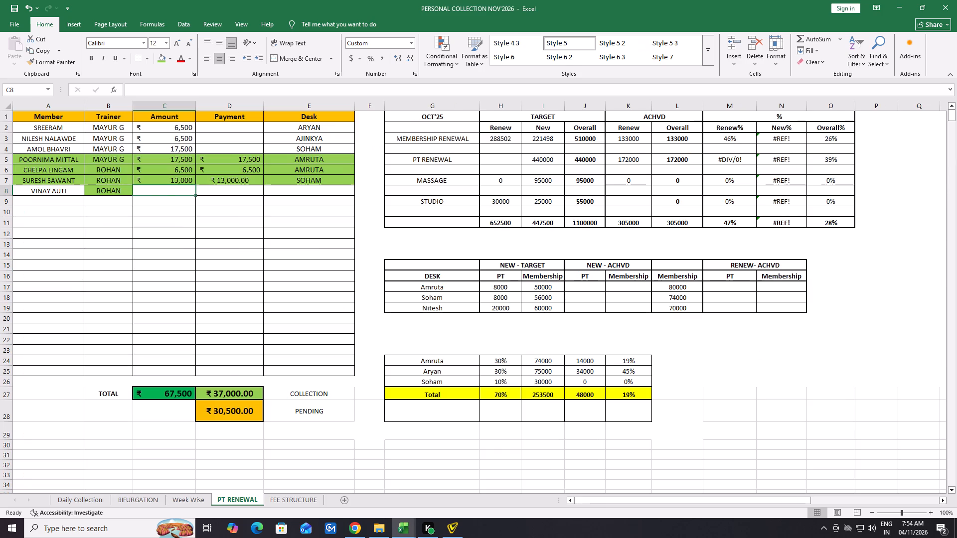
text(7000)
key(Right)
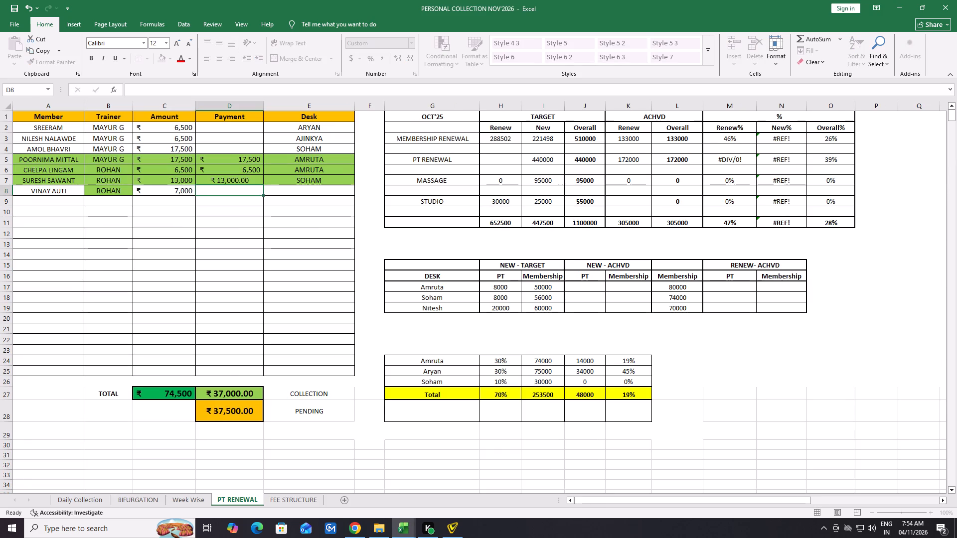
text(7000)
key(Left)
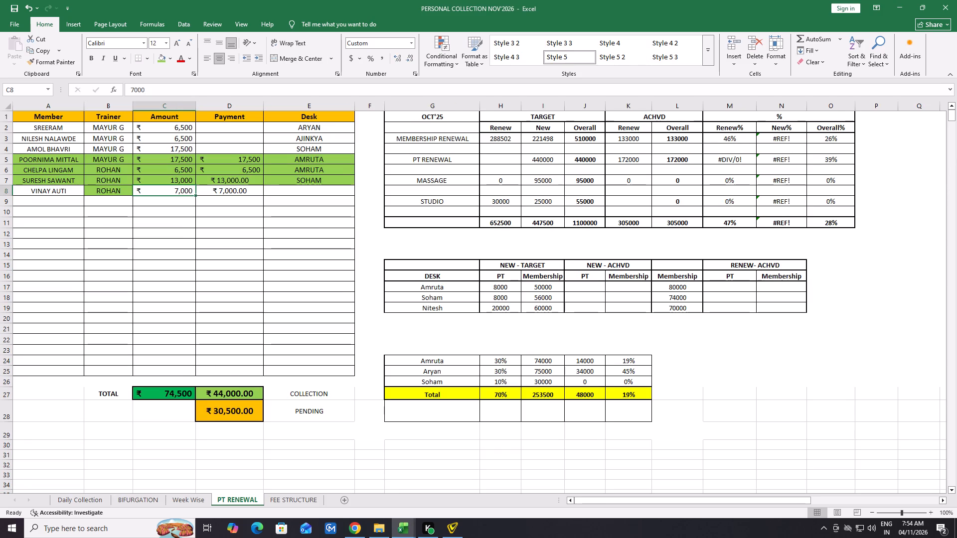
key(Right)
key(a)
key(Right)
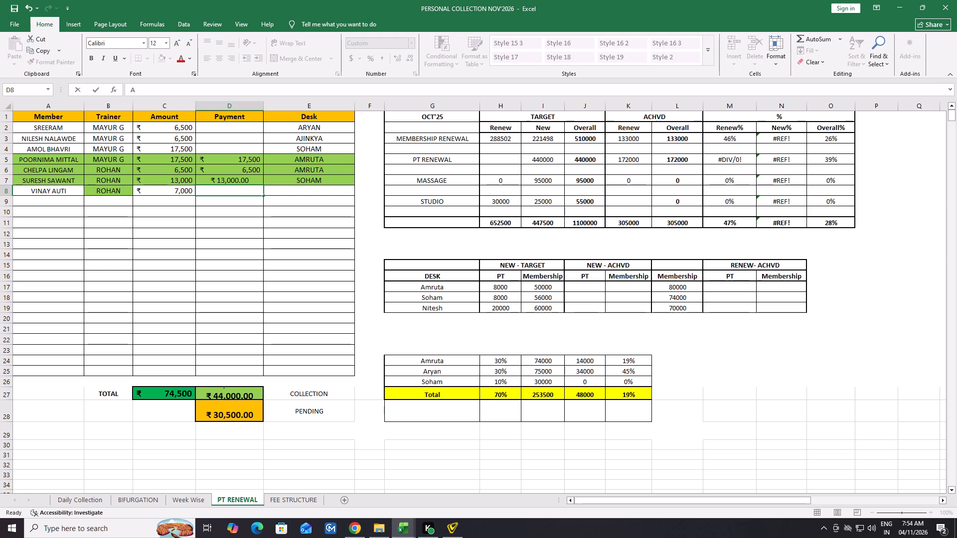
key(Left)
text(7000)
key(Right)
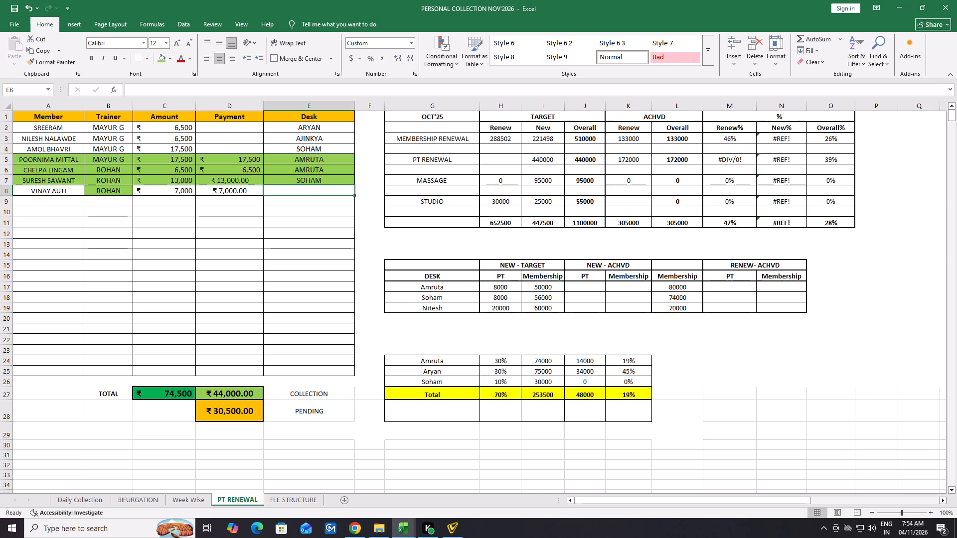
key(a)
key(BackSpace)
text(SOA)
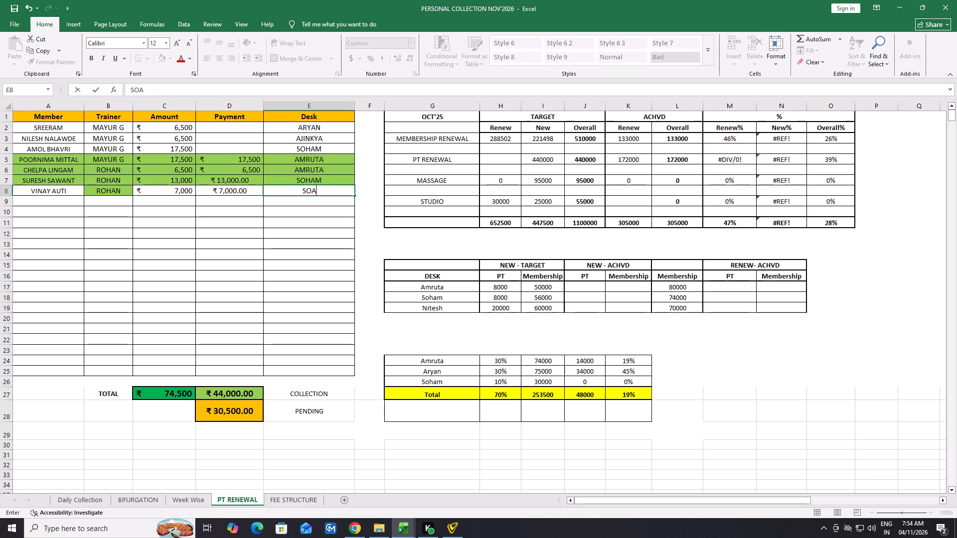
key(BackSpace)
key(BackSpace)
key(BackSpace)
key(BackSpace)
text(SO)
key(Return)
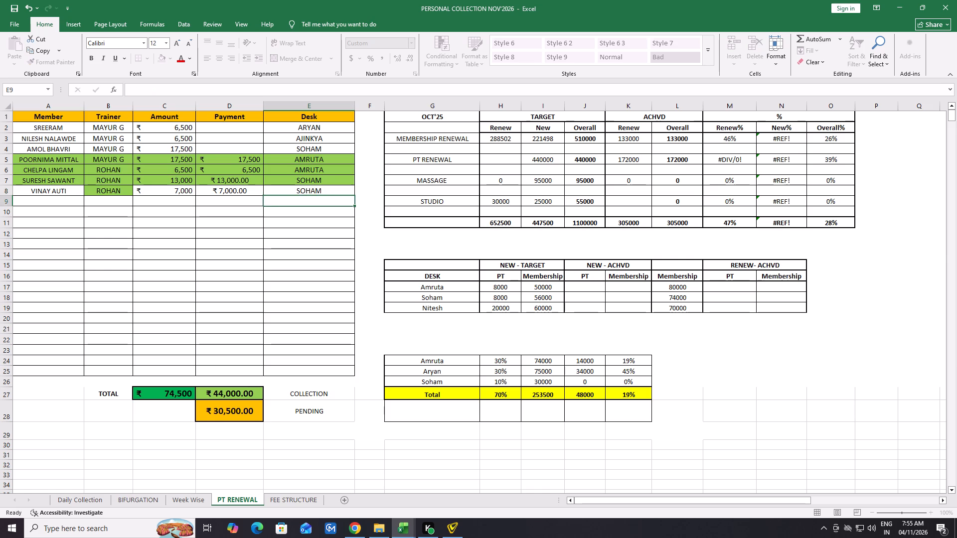
Examine the entries on the PT NOVEMBER 2026 Entry Sheet, across to the remarks column.
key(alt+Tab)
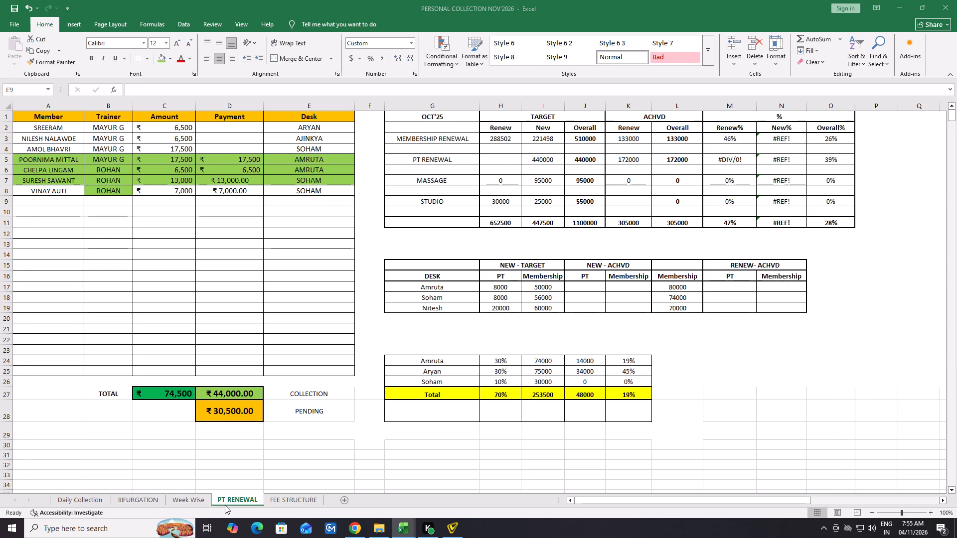
middle_drag(560, 298, 575, 304)
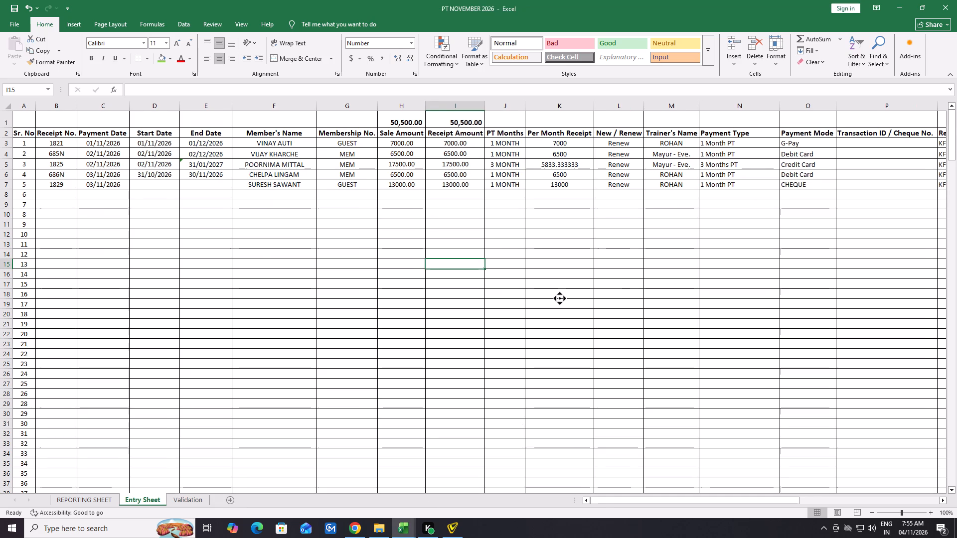
middle_drag(575, 304, 658, 323)
middle_drag(706, 305, 734, 312)
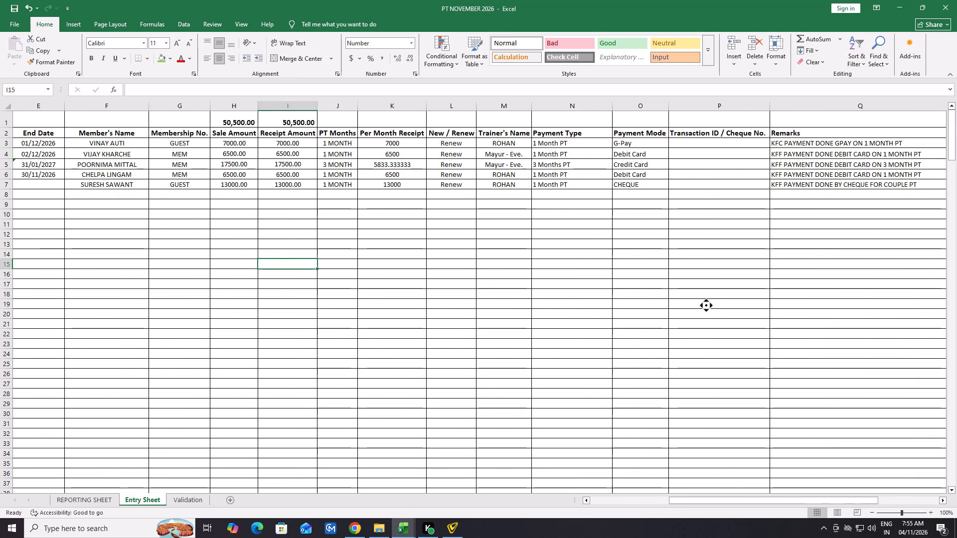
middle_drag(734, 312, 762, 320)
middle_drag(762, 314, 390, 299)
scroll(384, 297, down, 1)
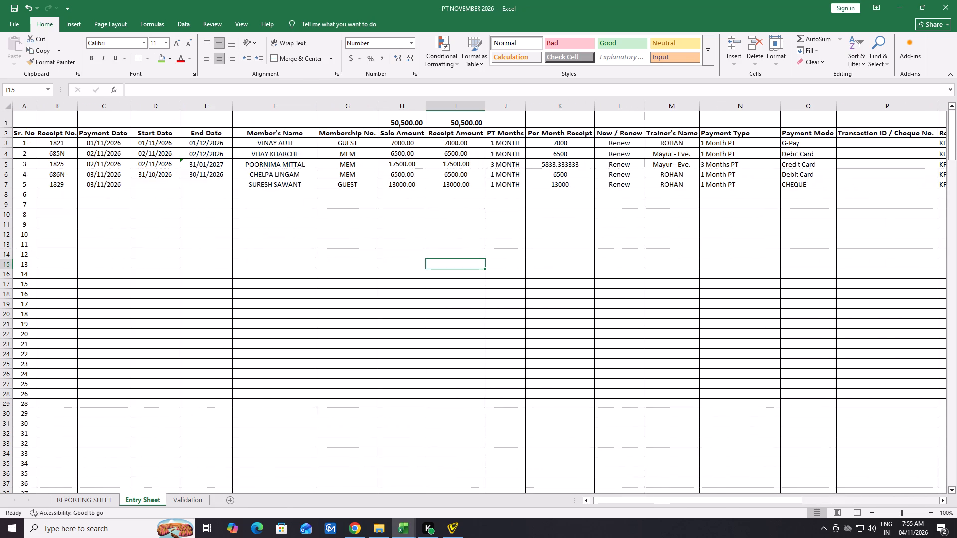
scroll(364, 289, up, 4)
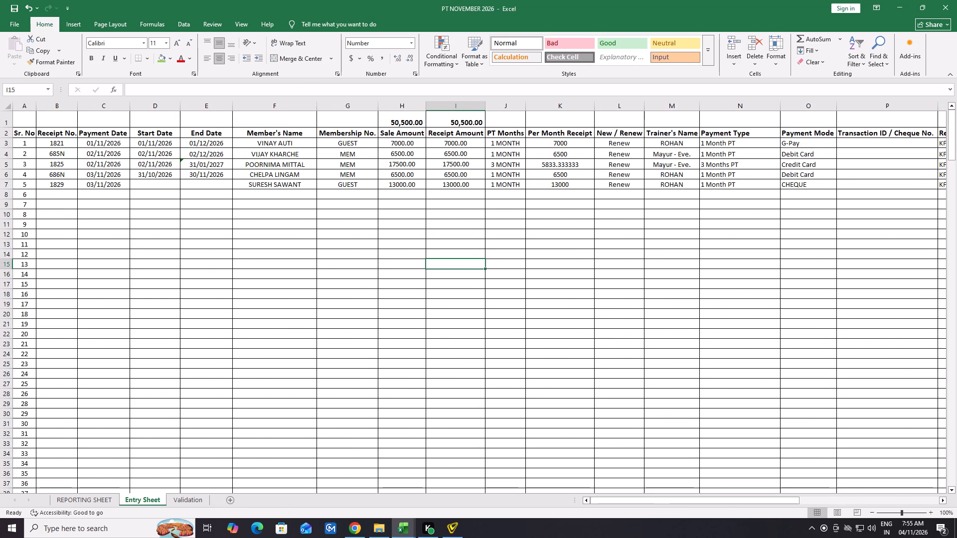
key(alt+Tab)
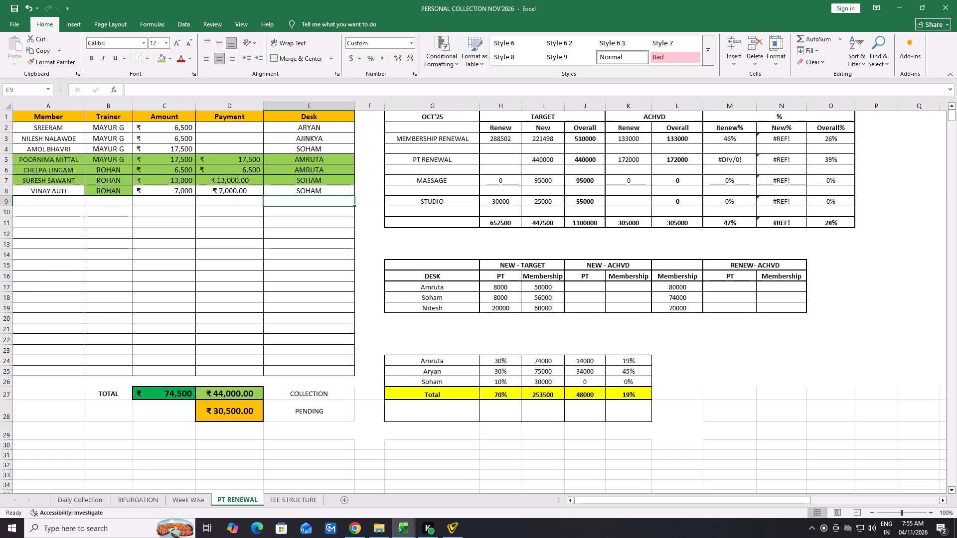
drag(49, 193, 314, 191)
click(159, 55)
click(62, 148)
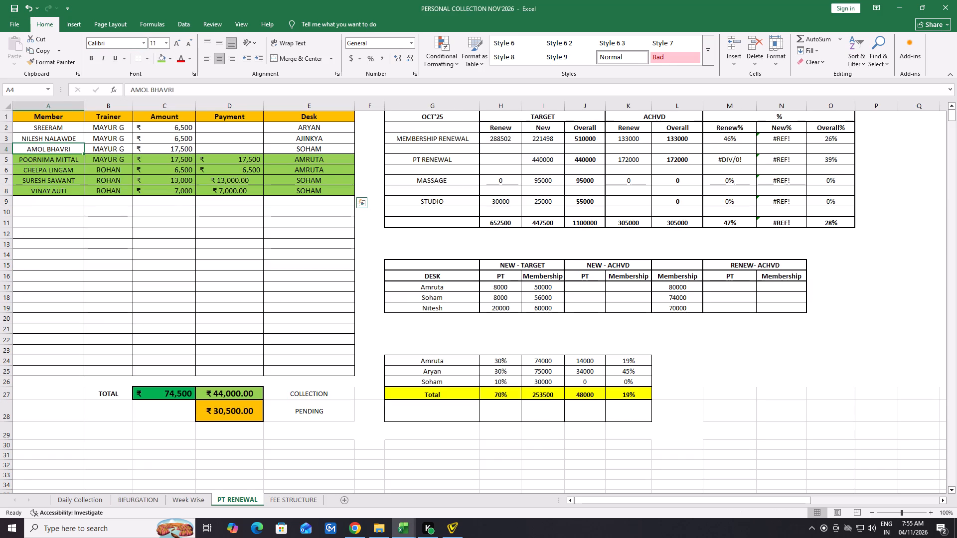
Insert blank cells from Member to Desk above the receipt 1825 member's row on the PT RENEWAL sheet.
click(45, 167)
click(48, 152)
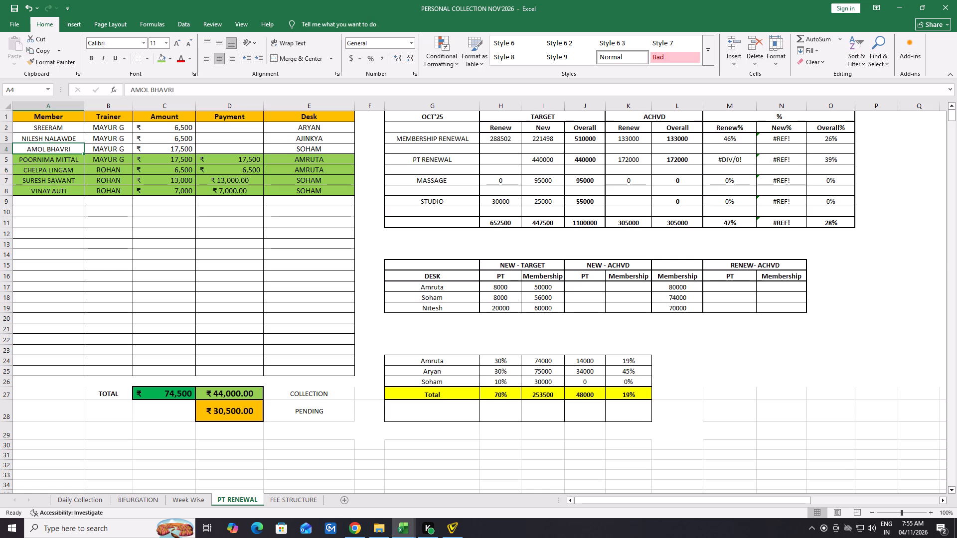
key(Down)
key(shift+Right)
key(shift+Right)
key(shift+Right)
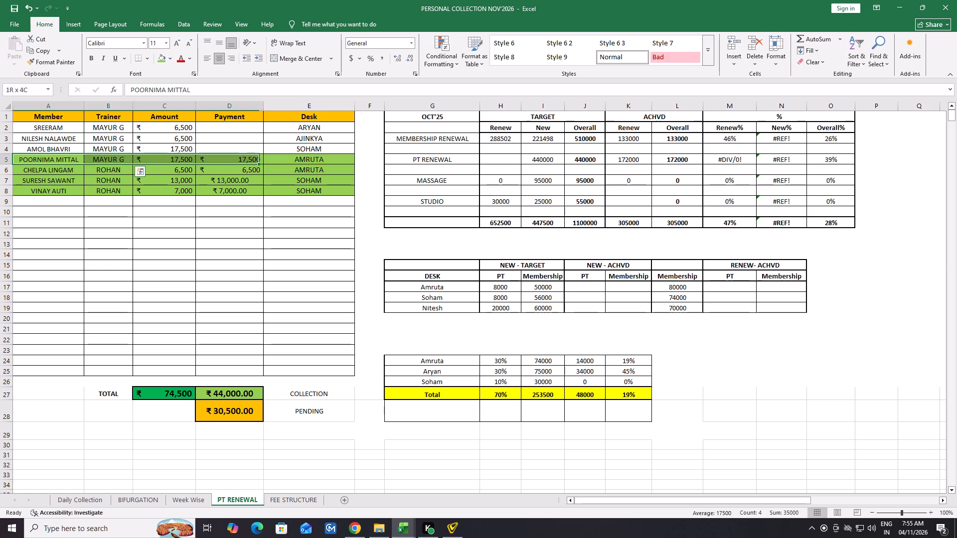
key(shift+Right)
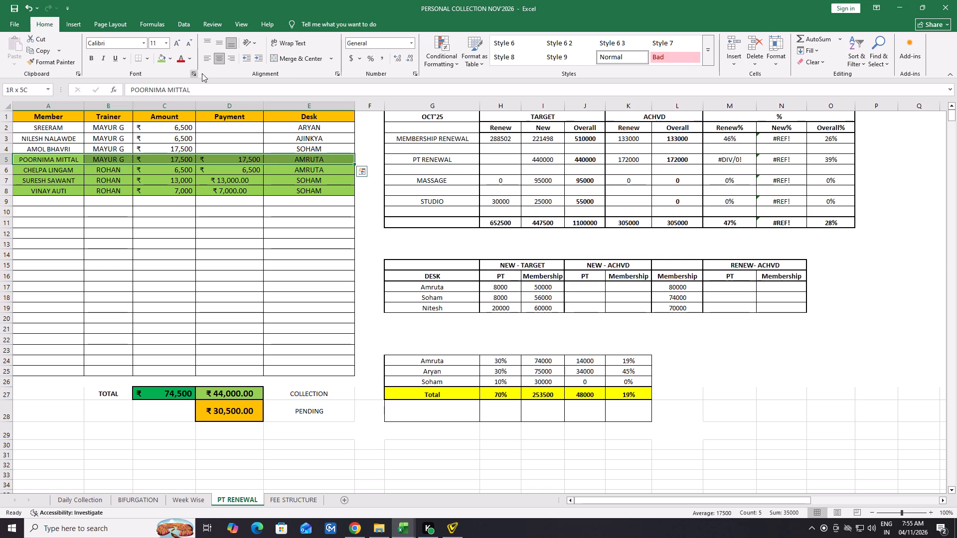
click(716, 47)
click(733, 42)
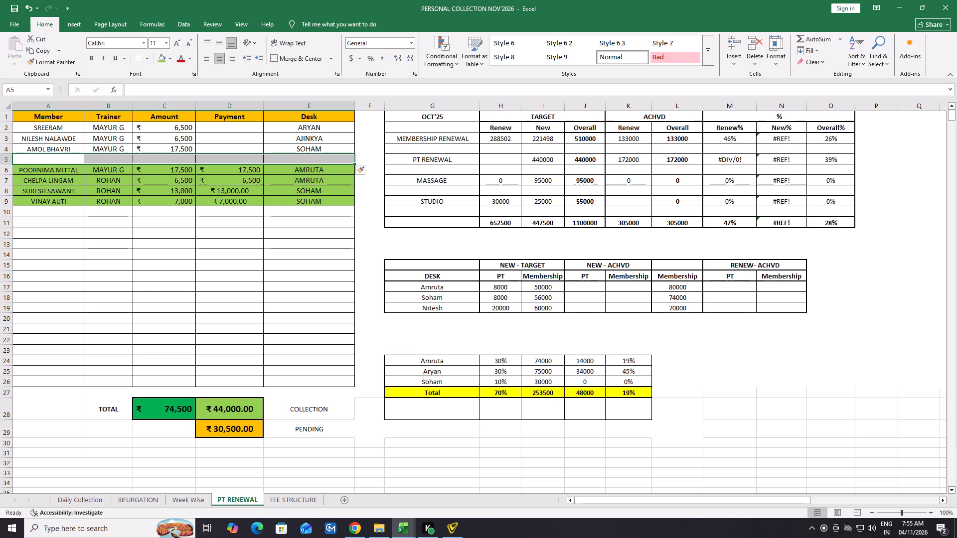
Enter the member's name in the blank PT RENEWAL row above the receipt 1825 member, with the surname ending in E.
click(37, 158)
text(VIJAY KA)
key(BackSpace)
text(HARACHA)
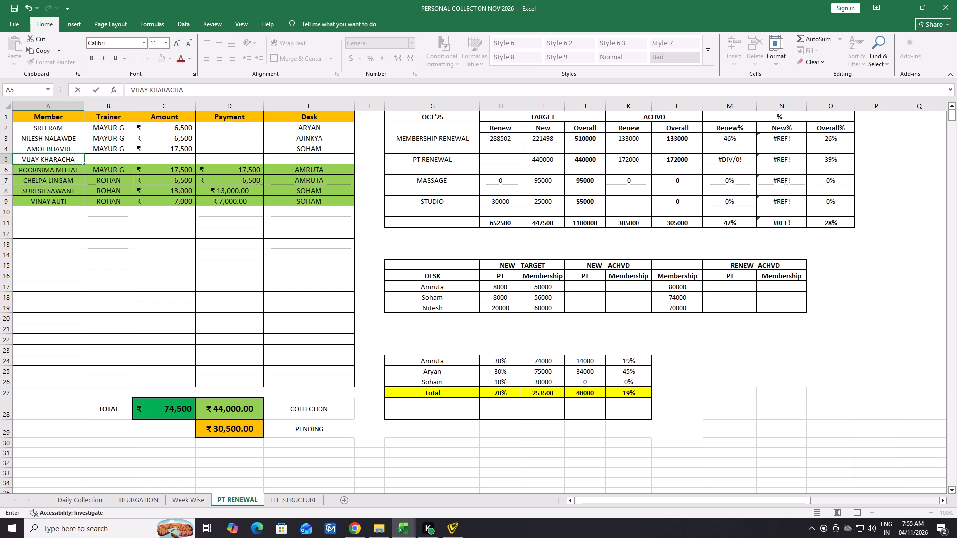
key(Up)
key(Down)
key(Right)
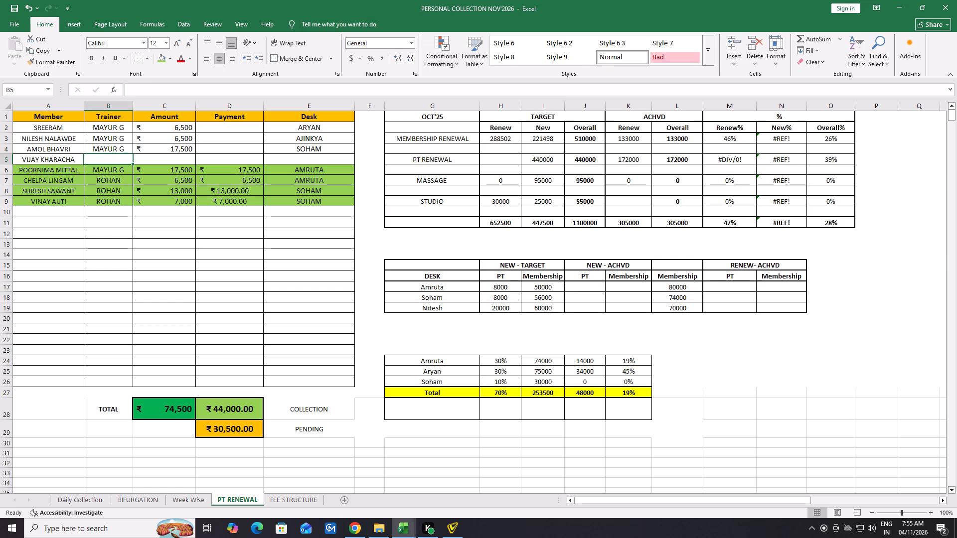
double_click(78, 162)
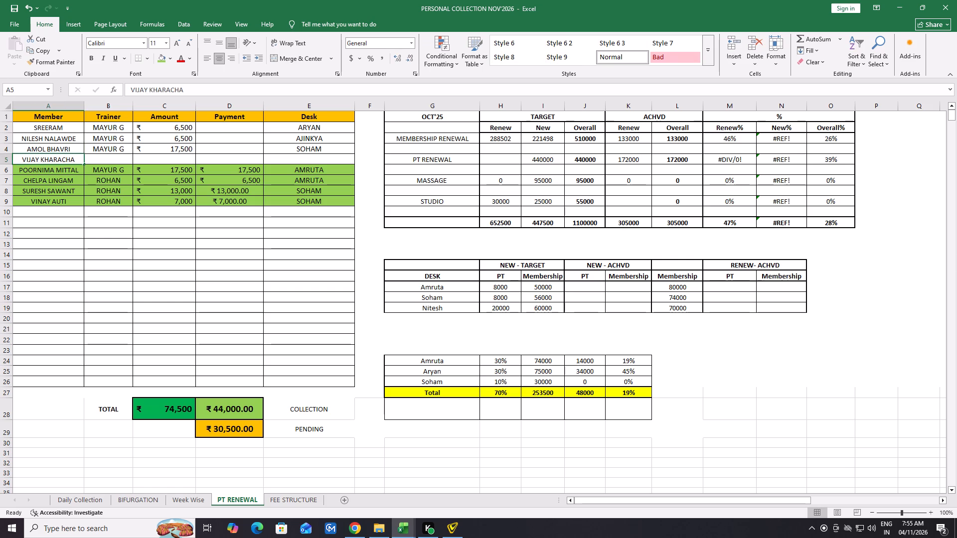
key(BackSpace)
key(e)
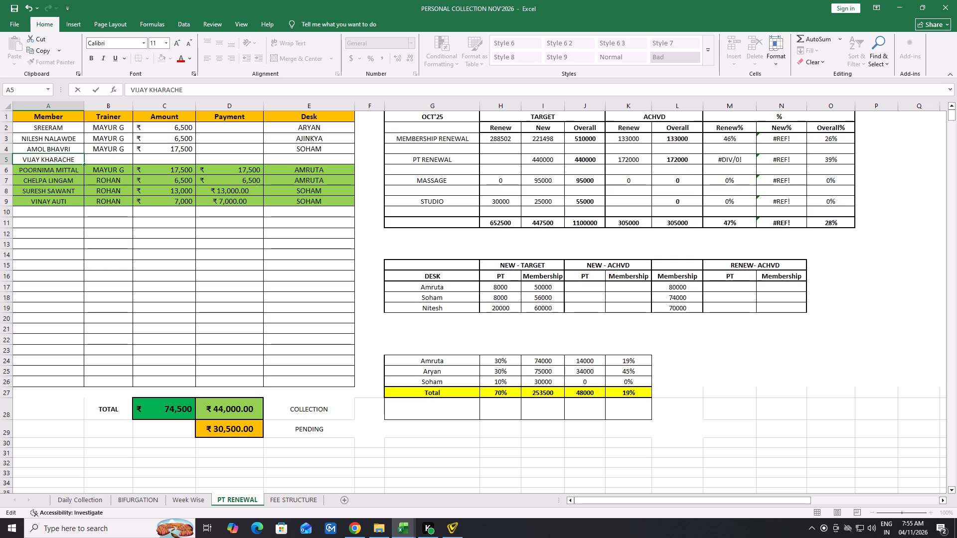
key(Return)
key(Up)
key(Right)
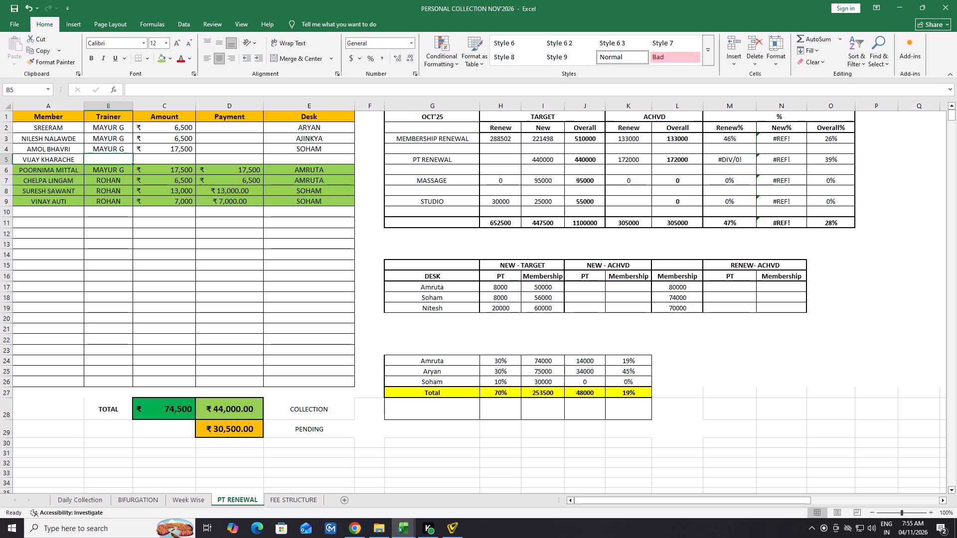
key(ctrl+d)
key(Right)
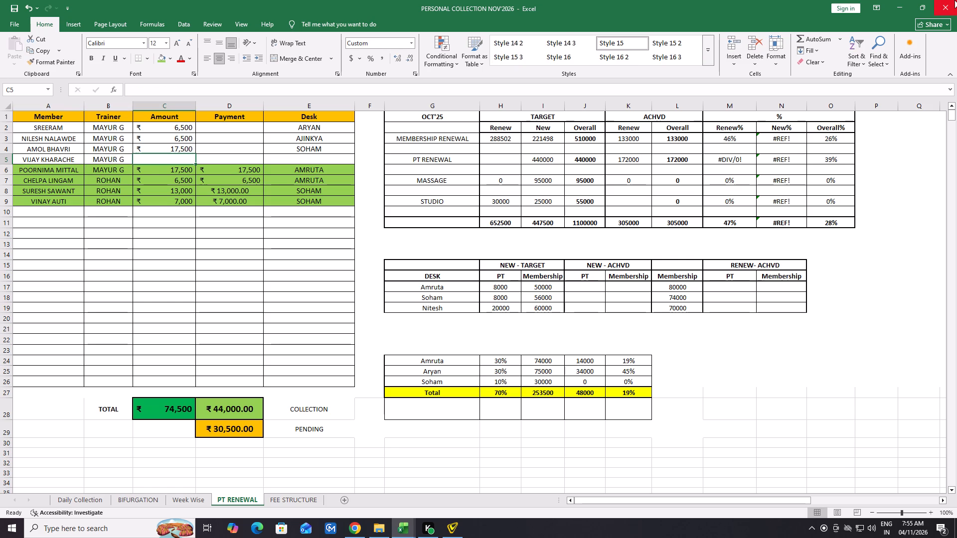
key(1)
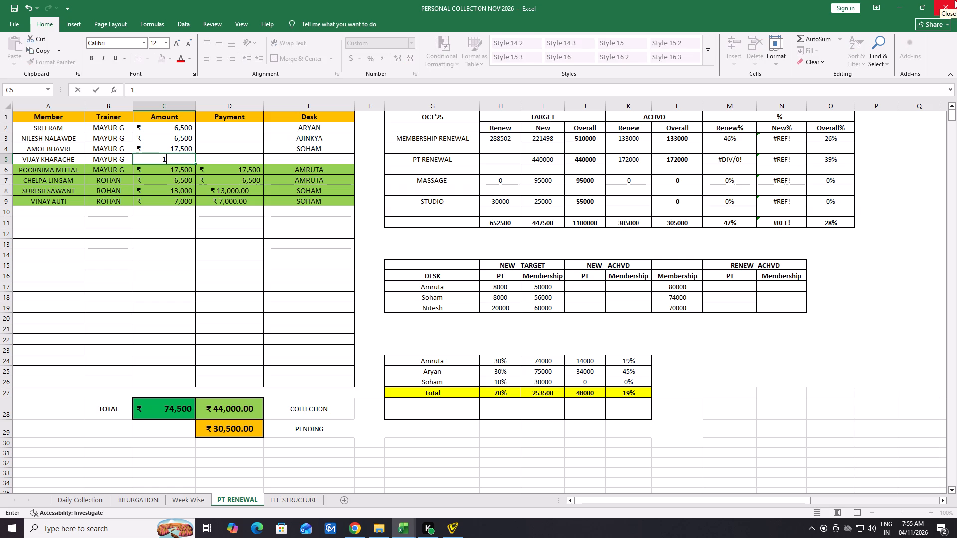
key(BackSpace)
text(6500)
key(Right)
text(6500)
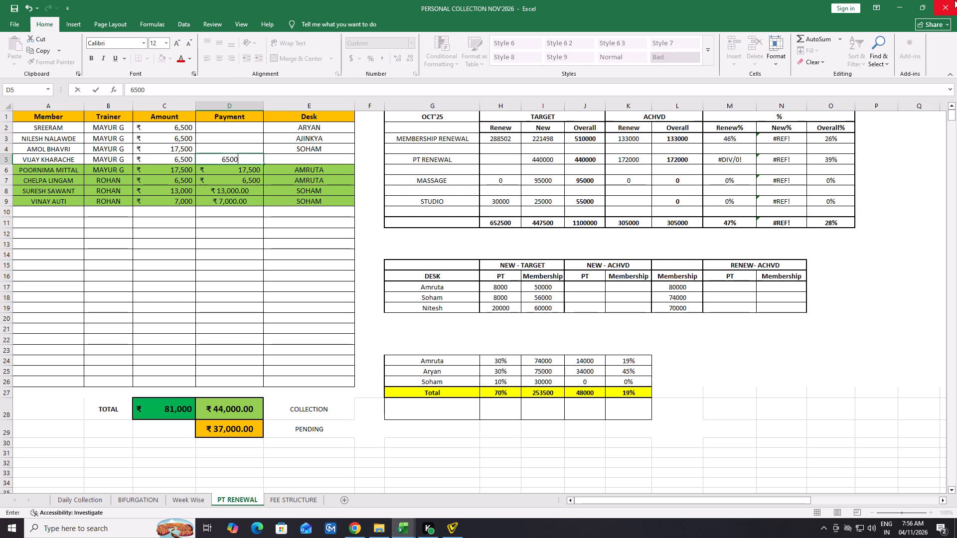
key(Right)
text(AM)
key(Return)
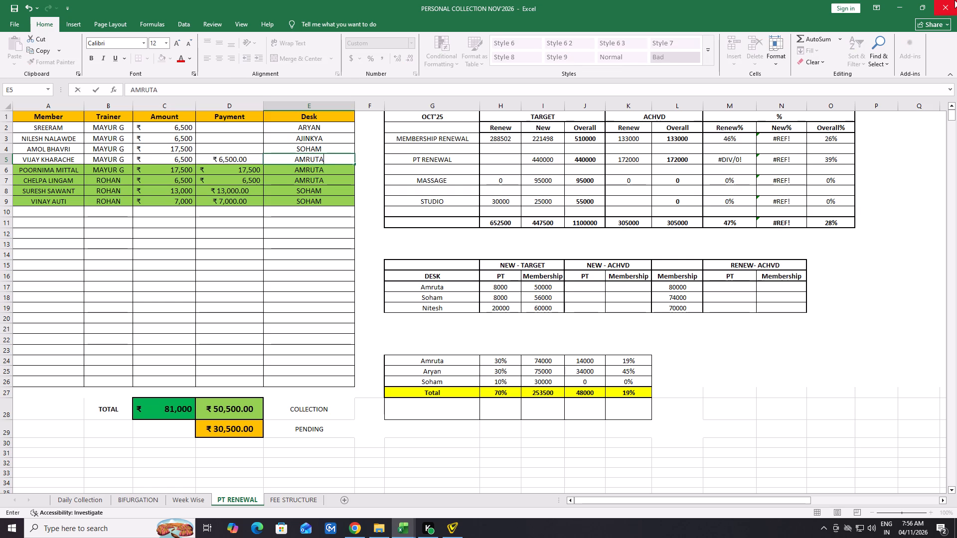
Fill the new member's PT RENEWAL row light green from Member to Desk.
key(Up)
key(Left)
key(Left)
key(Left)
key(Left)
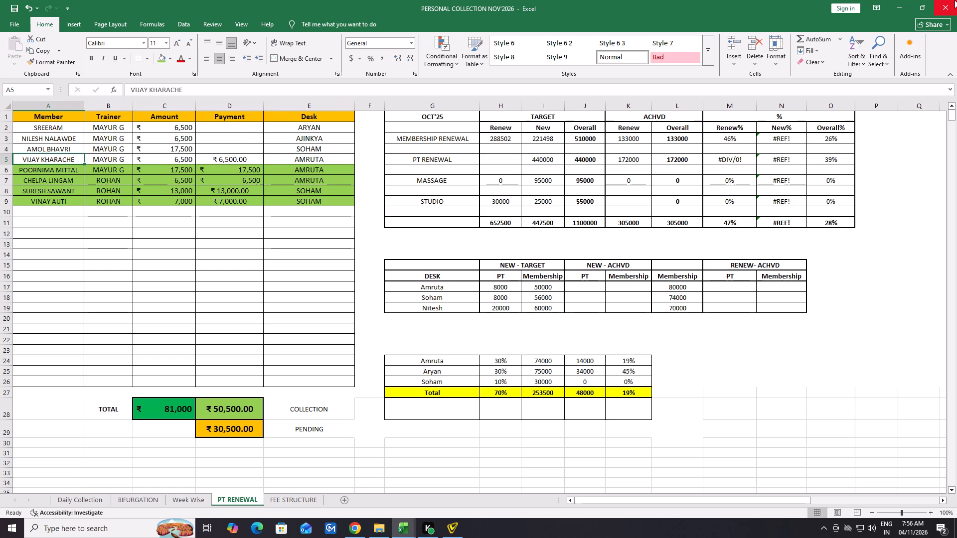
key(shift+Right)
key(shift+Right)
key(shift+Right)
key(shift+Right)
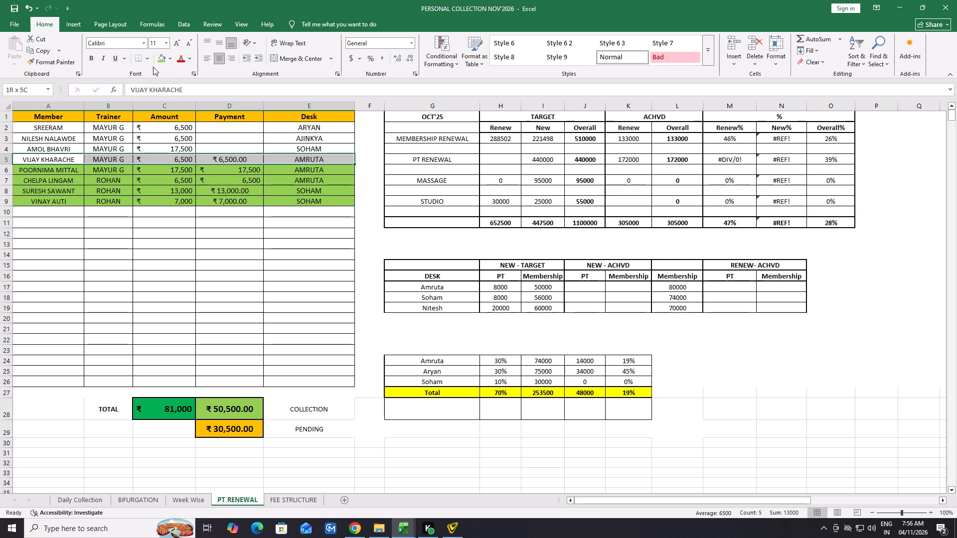
click(161, 57)
click(171, 273)
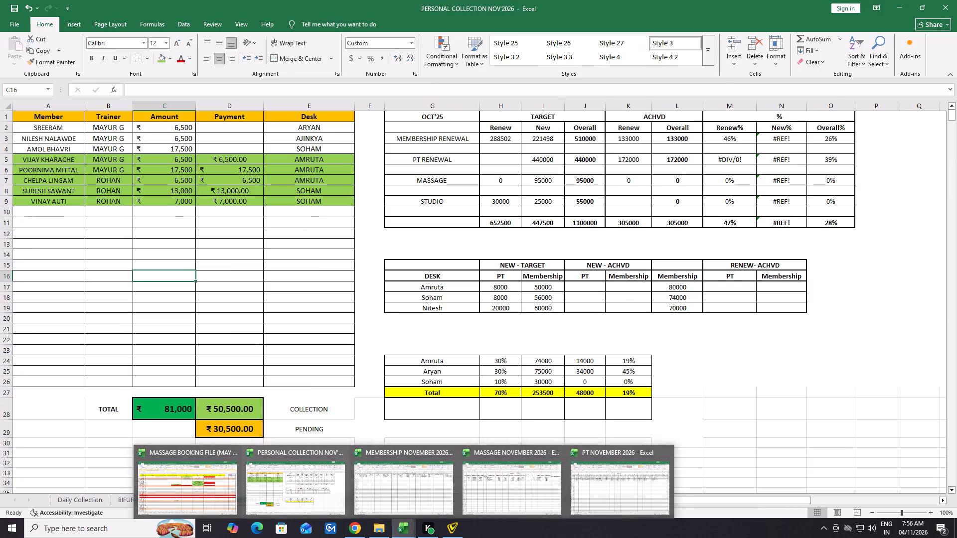
click(265, 257)
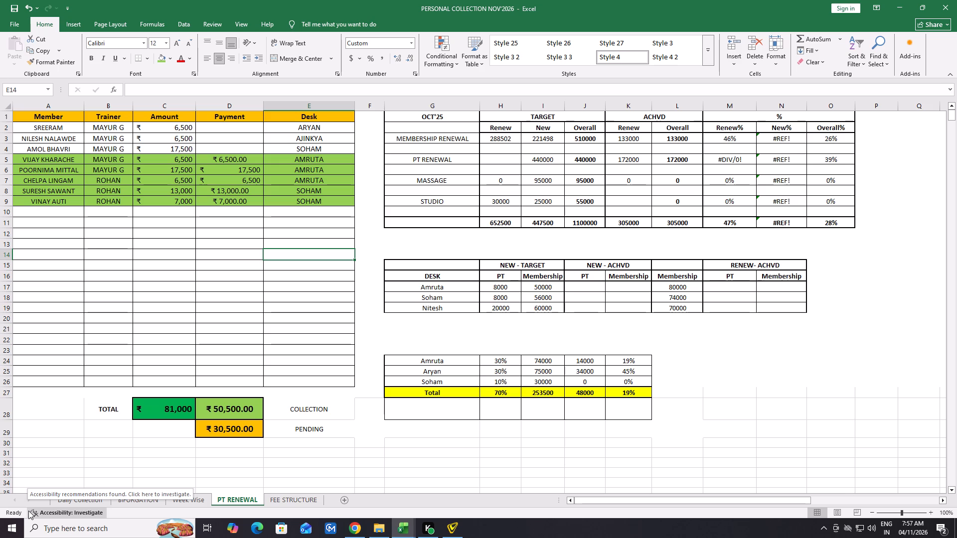
Open the system calendar and look at October 2026.
click(915, 536)
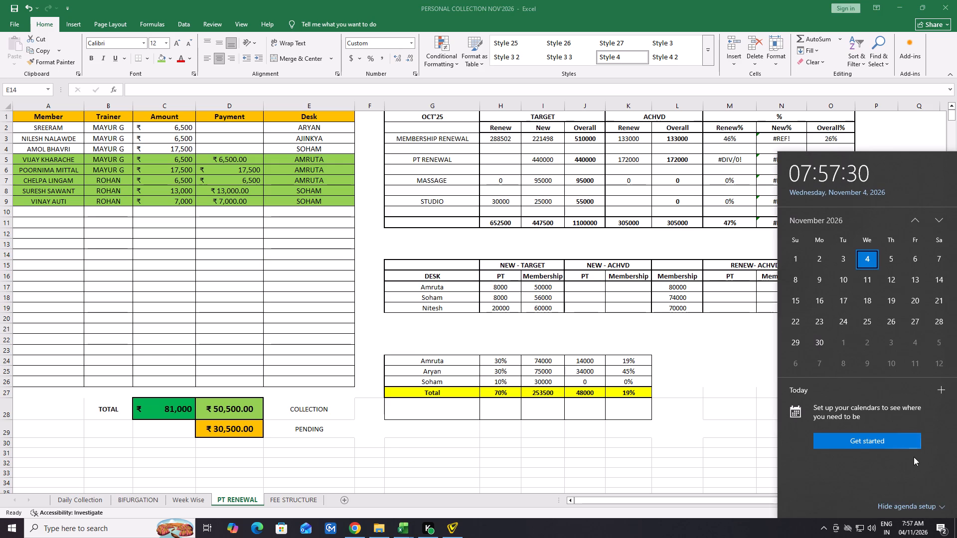
click(914, 220)
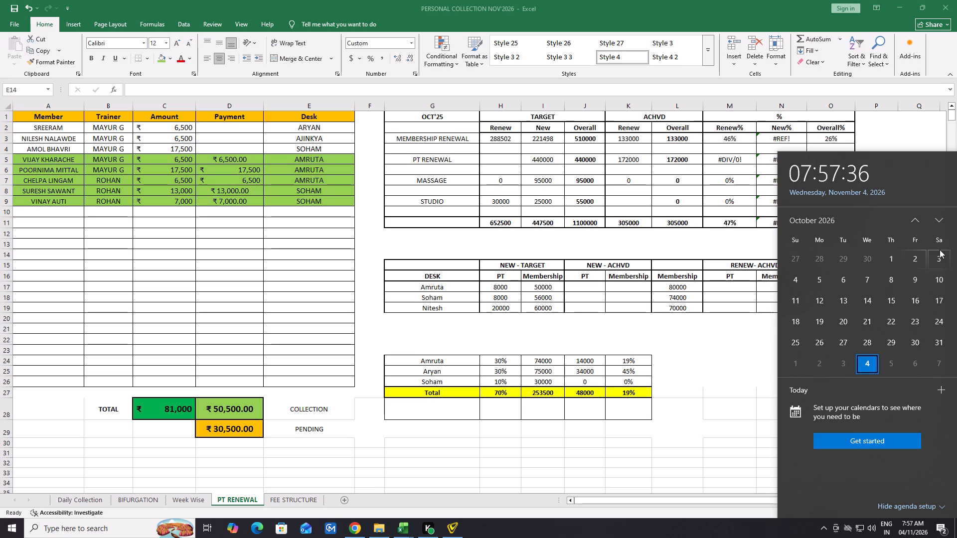
Dismiss the system calendar, switch to Google Chrome and open a new browser tab alongside the workout music video.
click(707, 391)
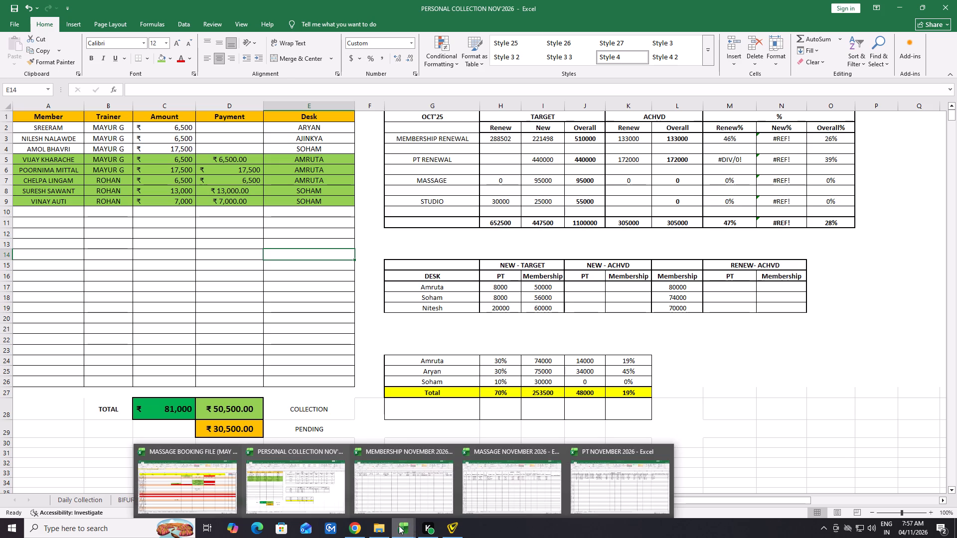
click(351, 528)
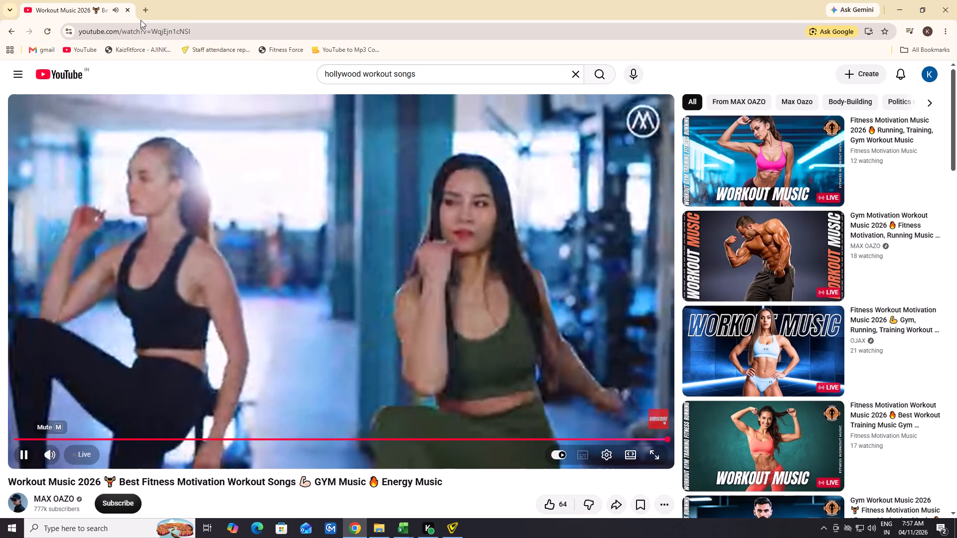
double_click(144, 13)
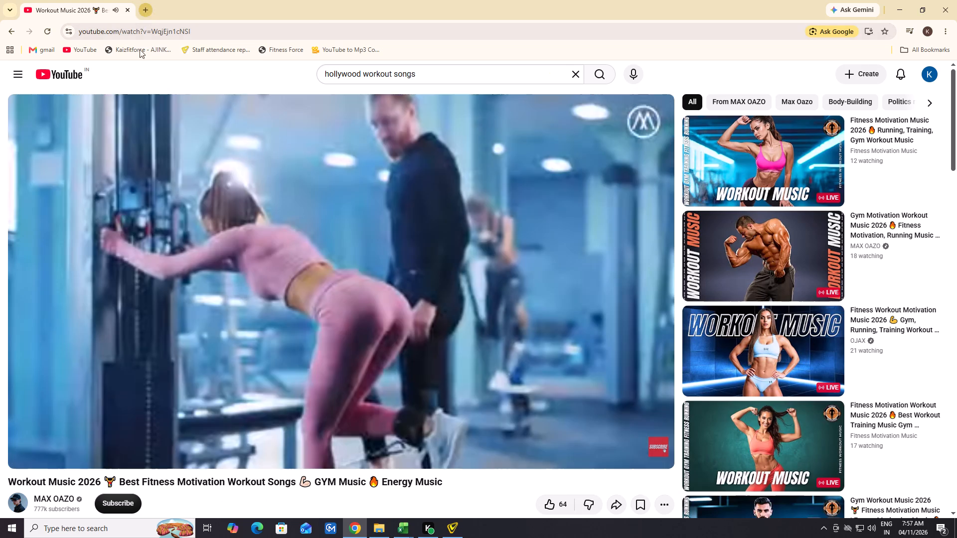
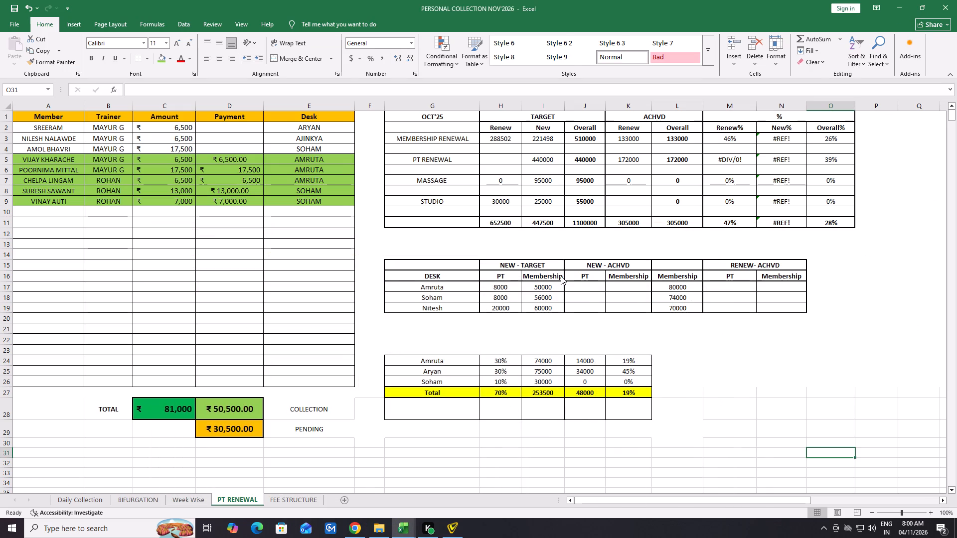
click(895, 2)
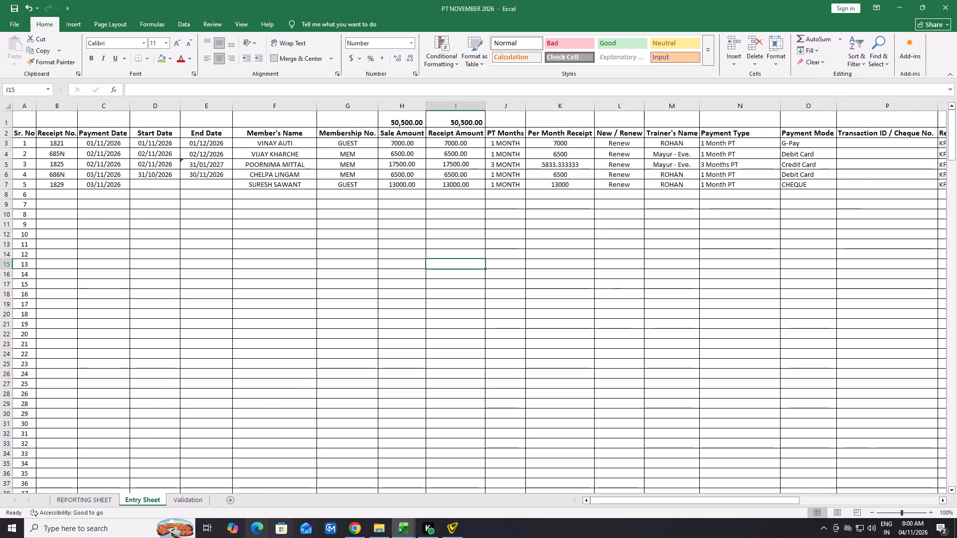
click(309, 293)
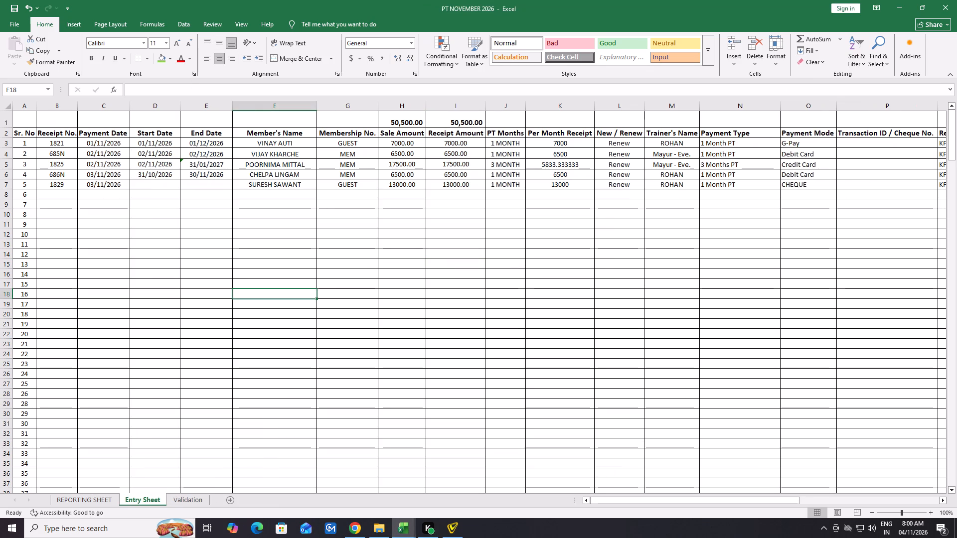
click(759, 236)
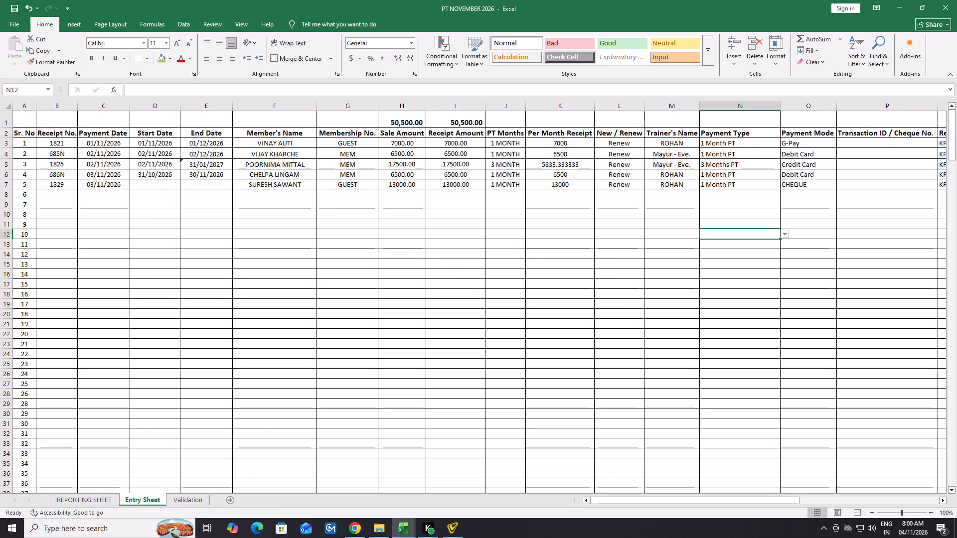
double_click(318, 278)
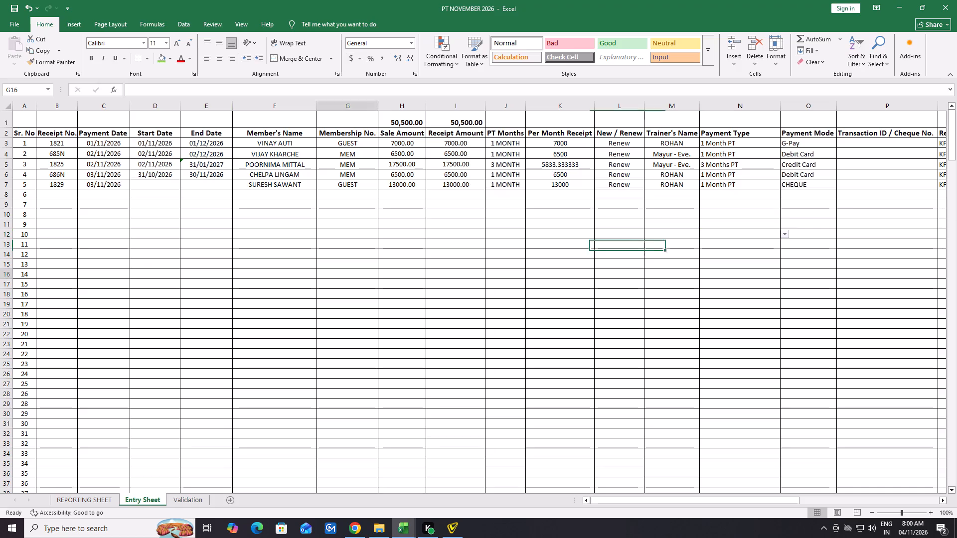
In the massage booking file, examine the October and November 2026 slots on MALE-NEW and the latest bookings on the MALE sheet.
click(403, 530)
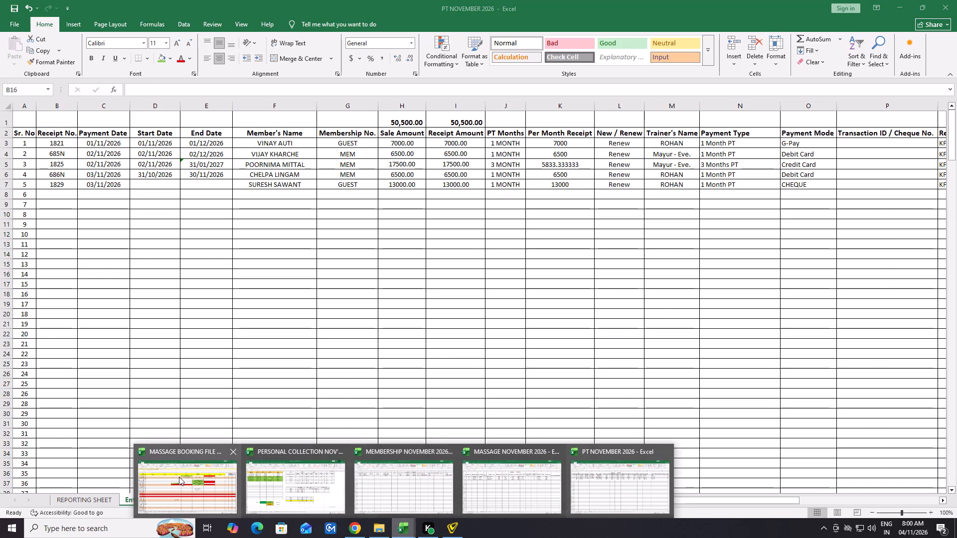
click(179, 476)
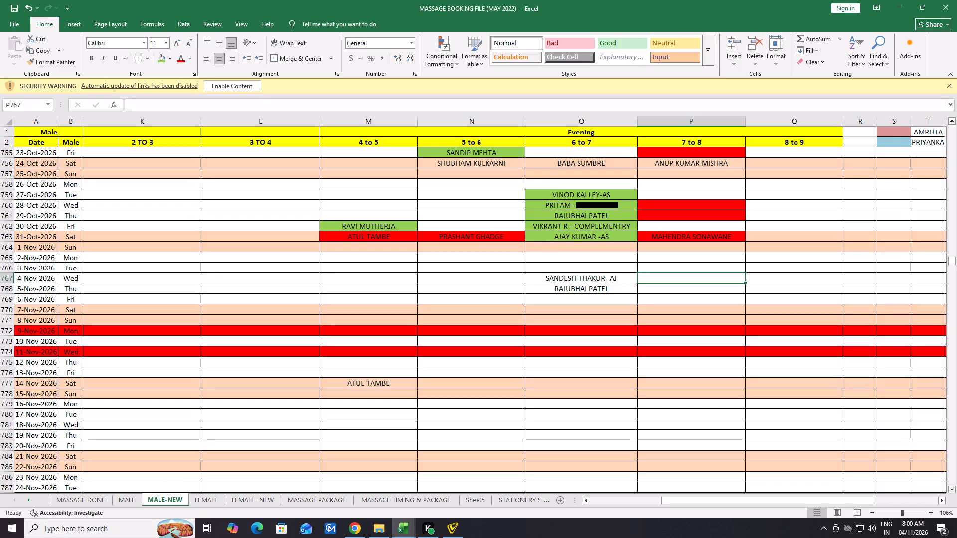
click(591, 280)
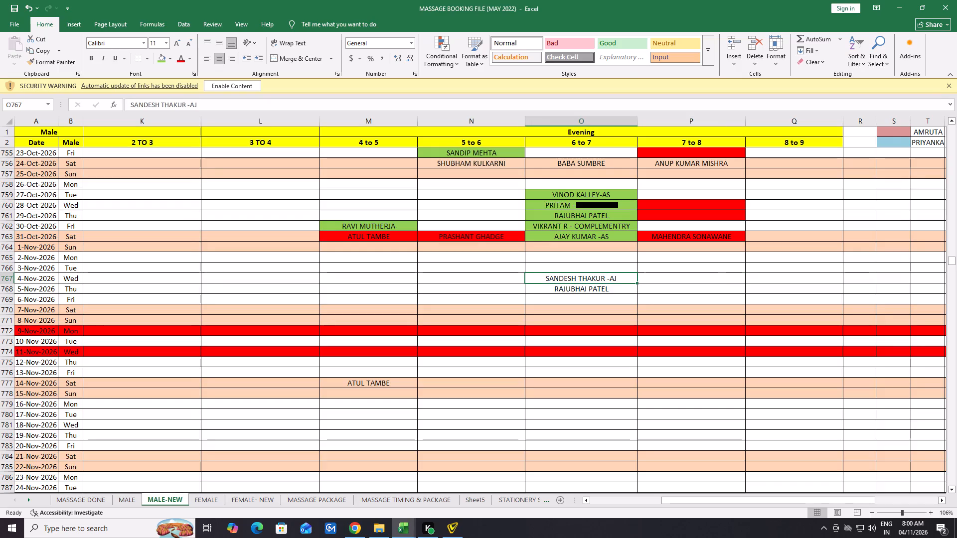
middle_drag(758, 325, 353, 362)
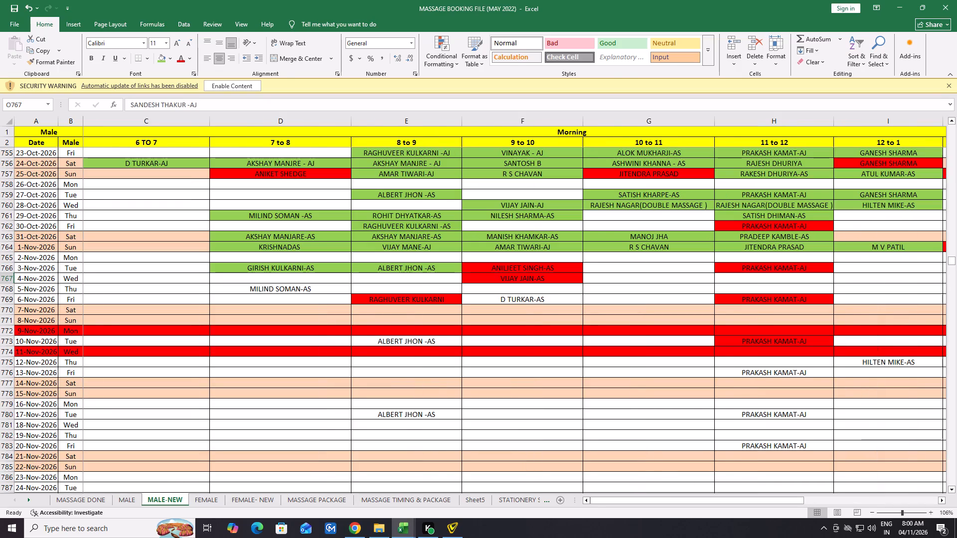
click(536, 292)
click(337, 293)
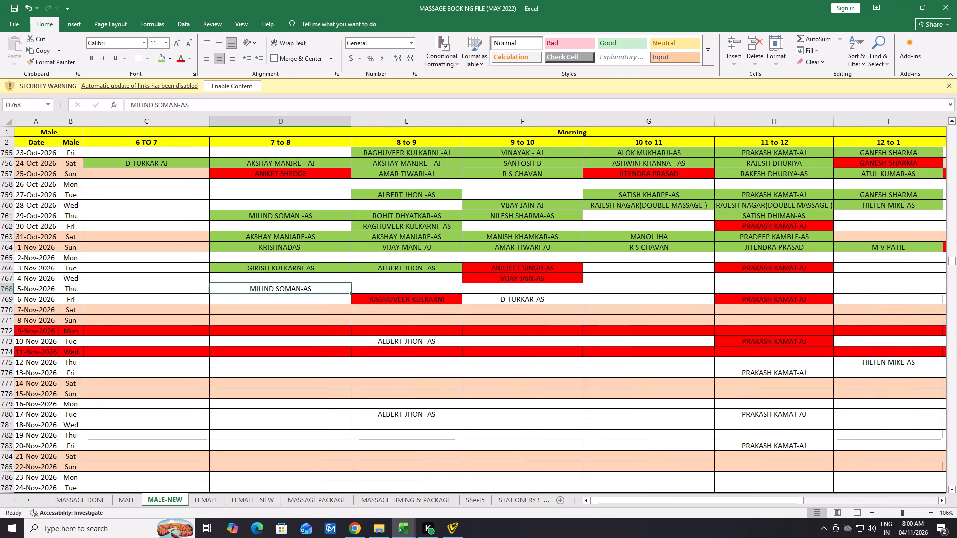
click(446, 300)
click(494, 301)
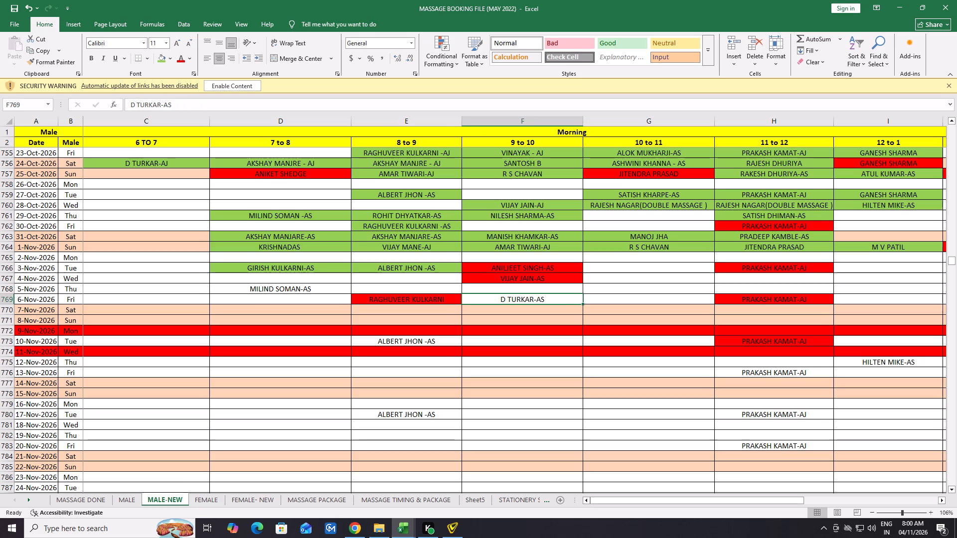
click(558, 292)
click(419, 291)
click(345, 291)
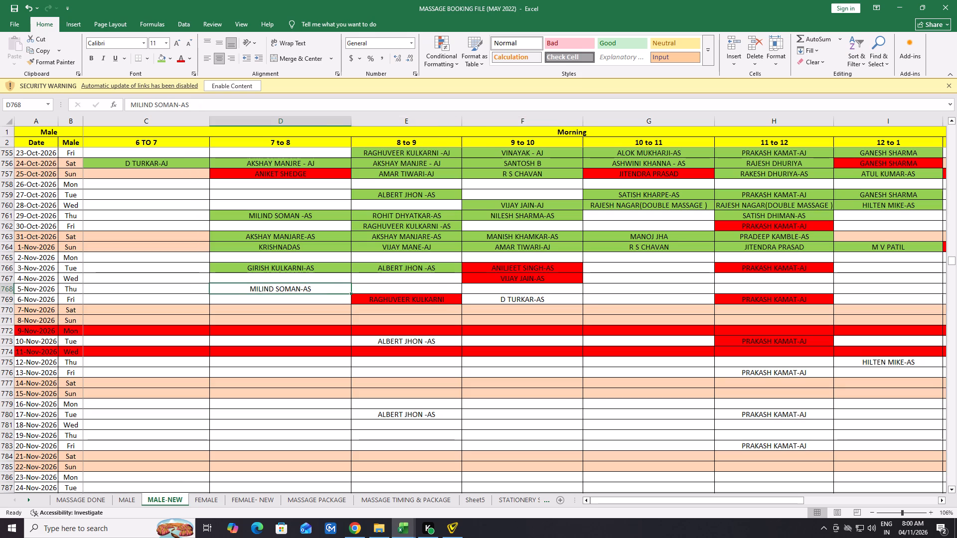
scroll(511, 347, down, 5)
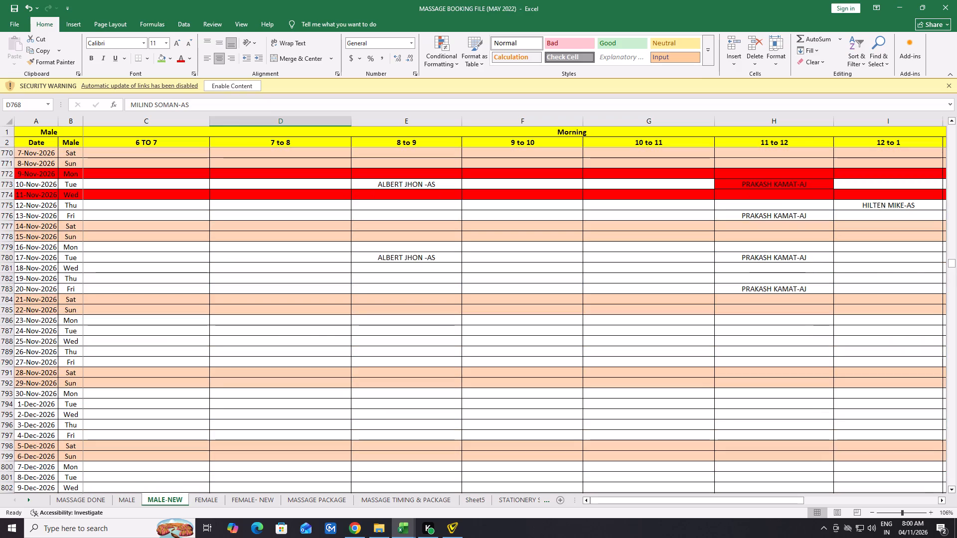
scroll(484, 362, down, 1)
middle_drag(484, 362, 547, 384)
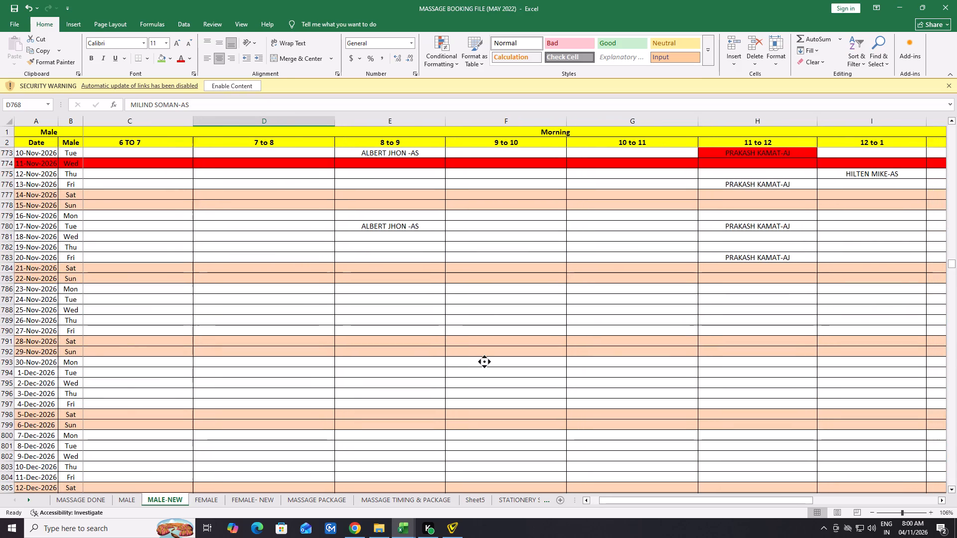
middle_drag(547, 384, 556, 385)
scroll(556, 385, up, 4)
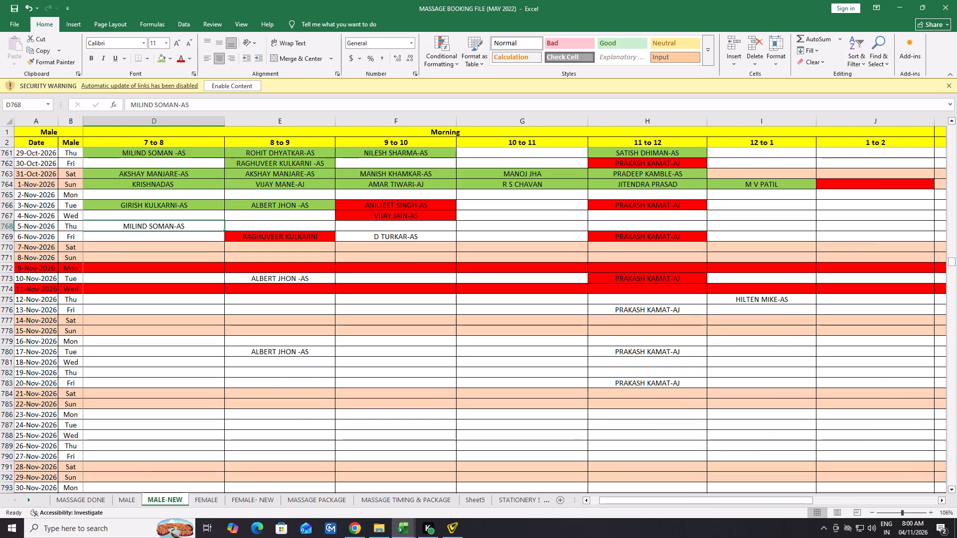
scroll(606, 364, up, 4)
middle_drag(606, 364, 366, 376)
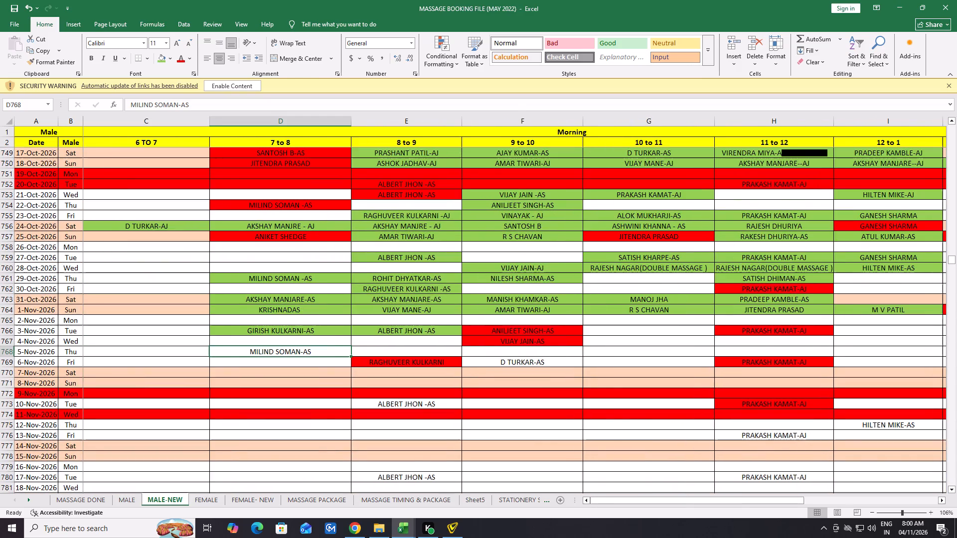
scroll(364, 375, up, 2)
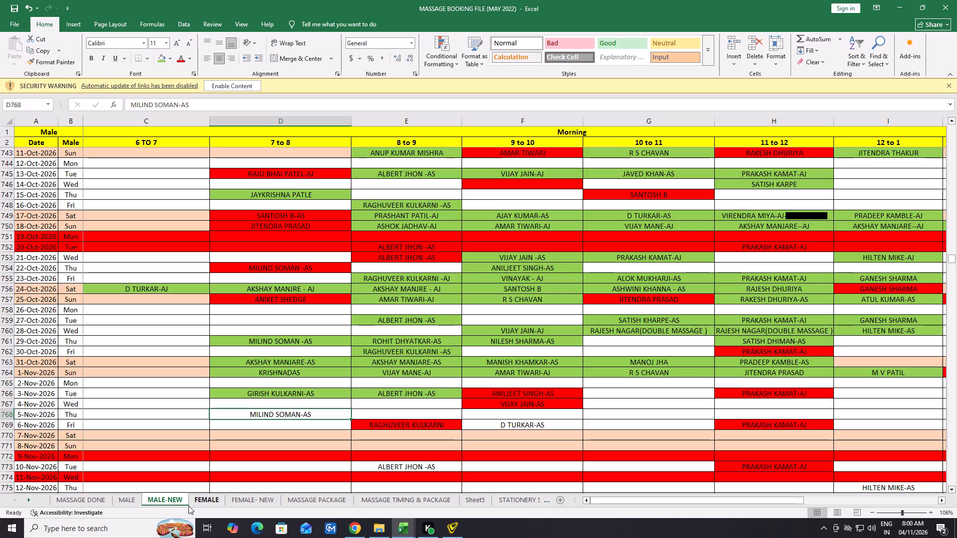
click(125, 498)
click(491, 340)
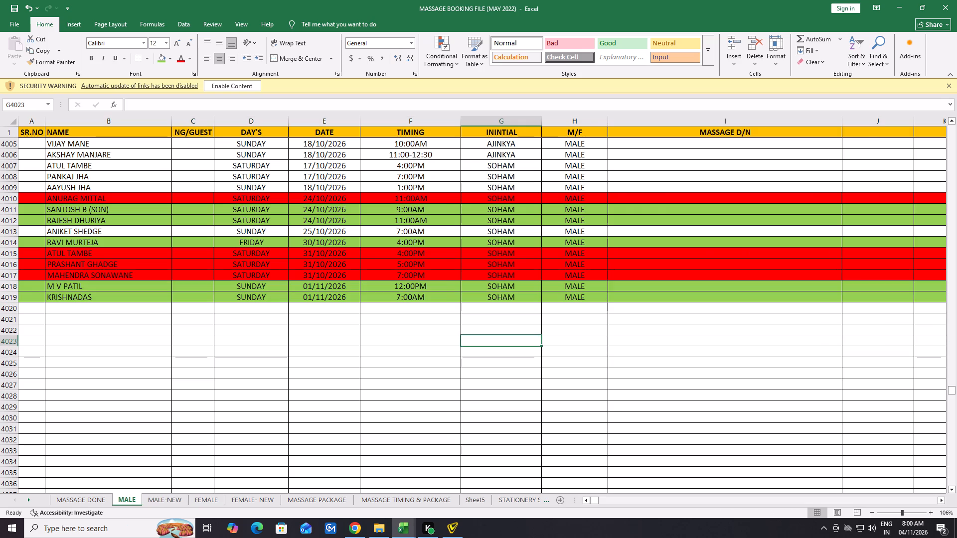
middle_drag(639, 362, 442, 370)
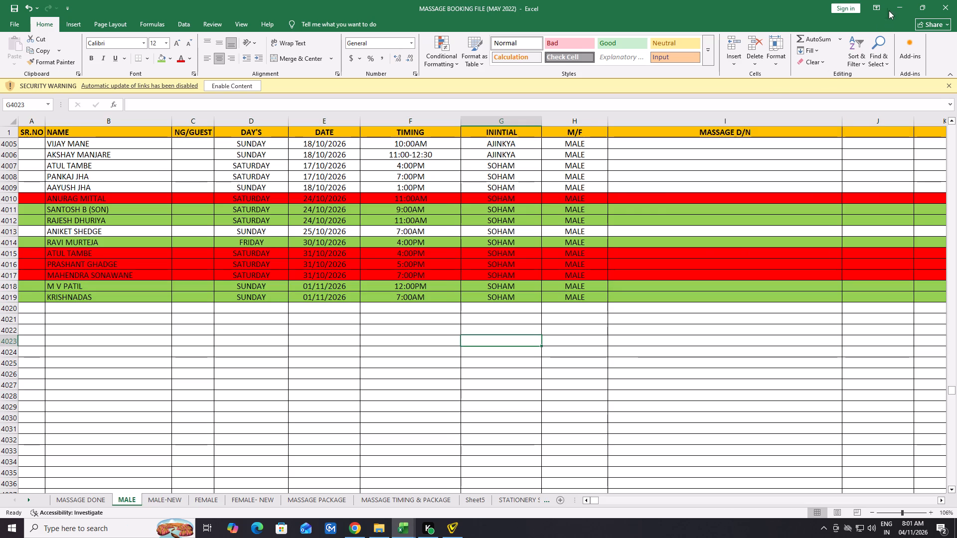
Minimize the massage booking file and PT NOVEMBER 2026 to bring up the MASSAGE NOVEMBER 2026 entry sheet.
click(893, 2)
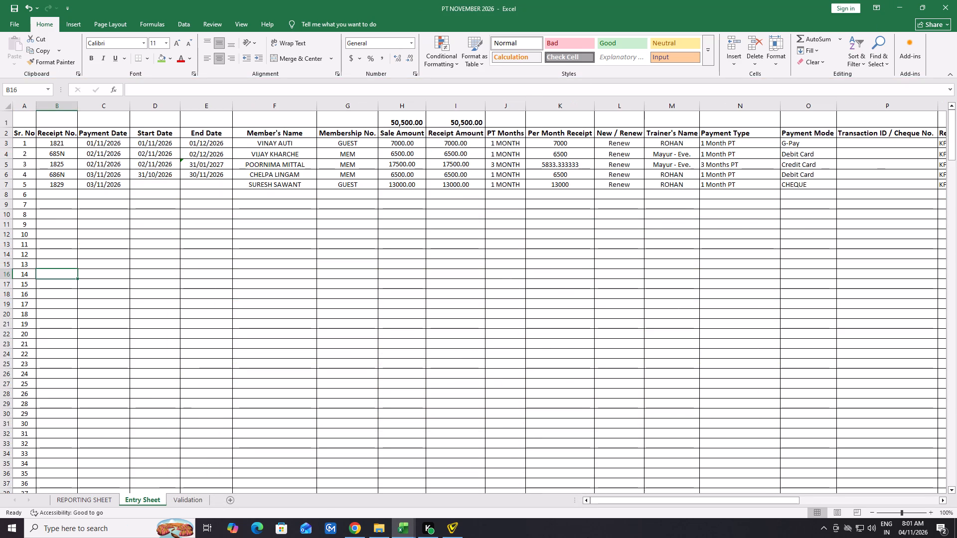
click(906, 10)
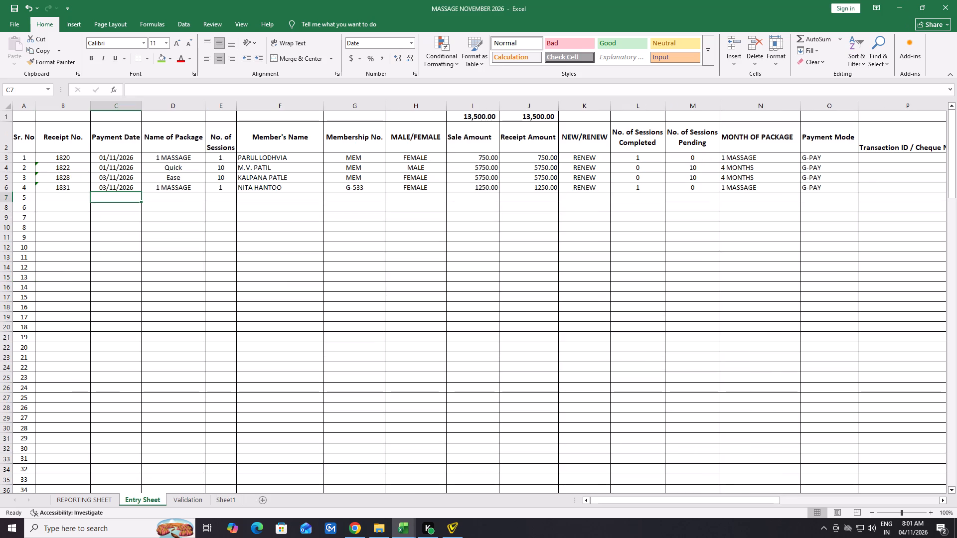
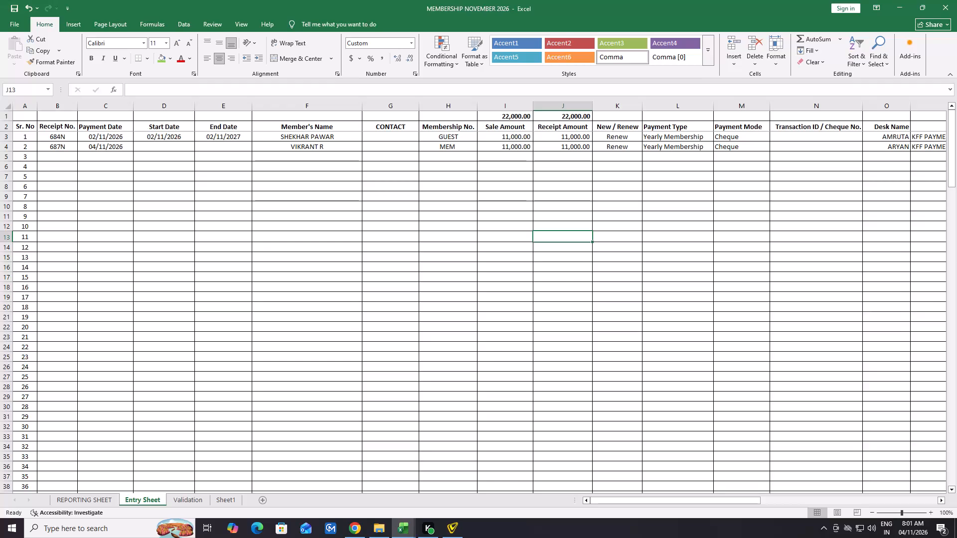
Set the payment date of receipt 687N in the membership entry sheet to 03/11/2026.
click(173, 145)
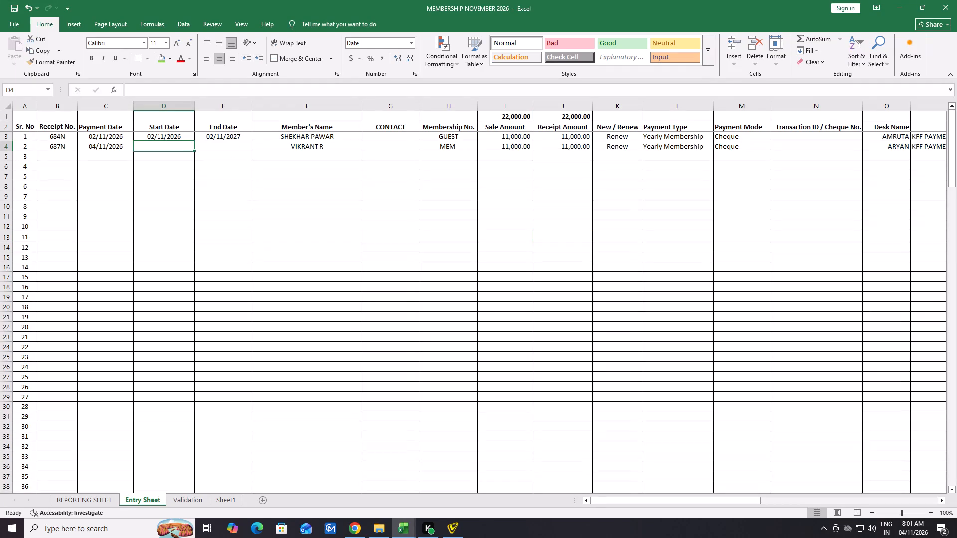
click(123, 147)
text(3/11/)
text(26)
key(Return)
key(Up)
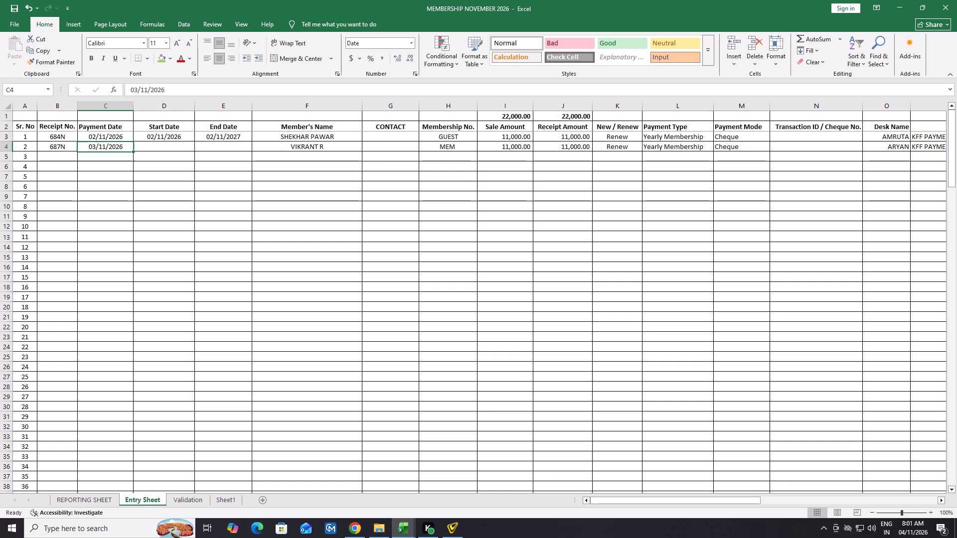
key(Right)
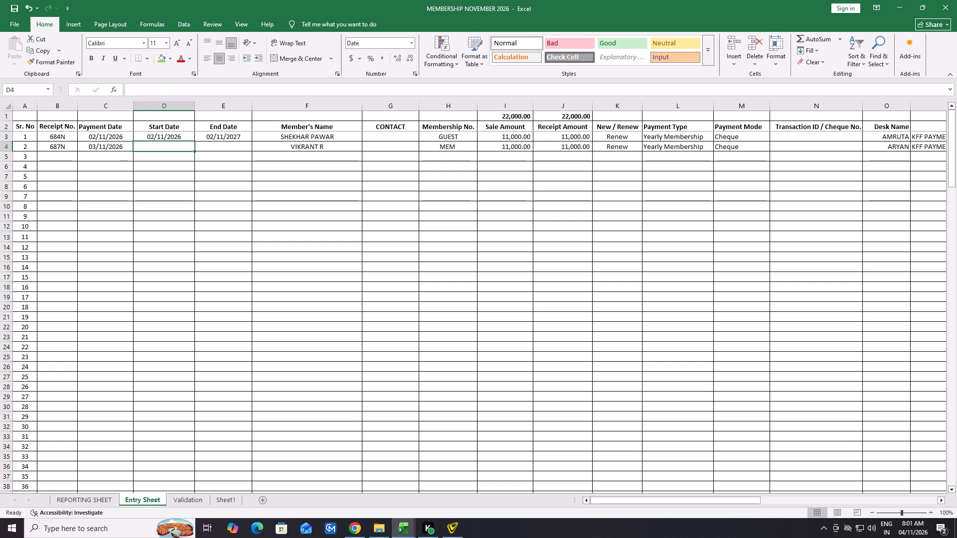